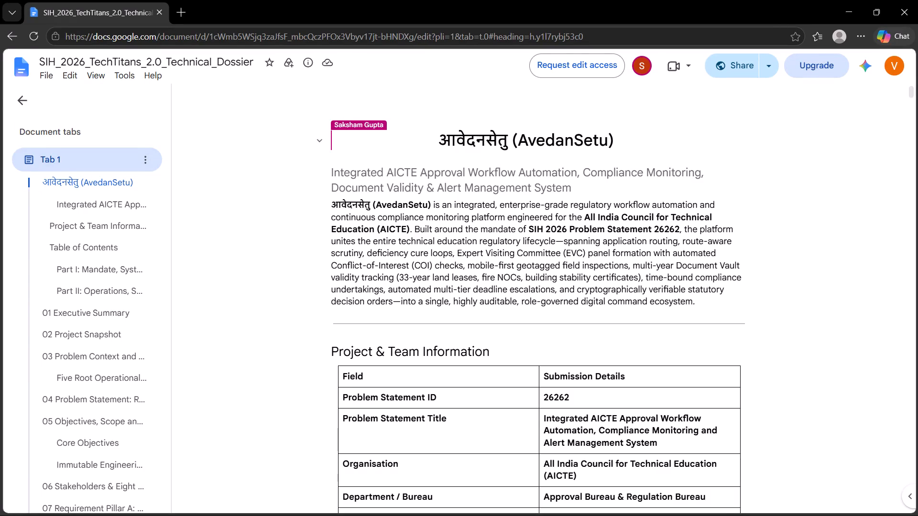
Look through the opening of the TechTitans 2.0 technical dossier, from the title and team information table to the Executive Summary.
scroll(560, 330, "down", 3)
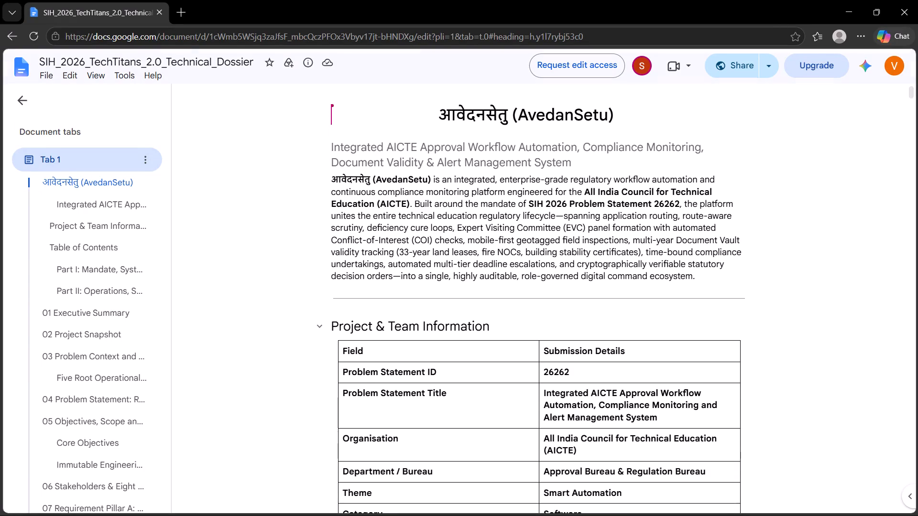
scroll(560, 330, "down", 5)
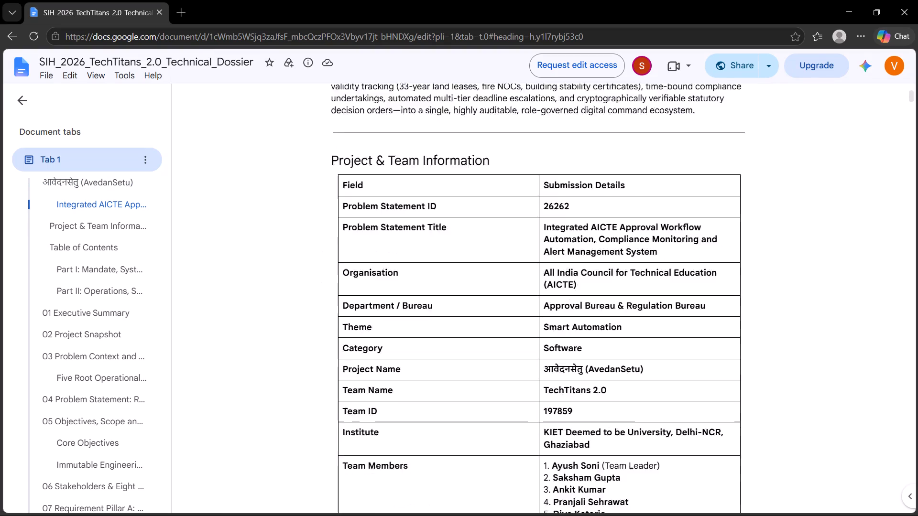
scroll(560, 330, "down", 7)
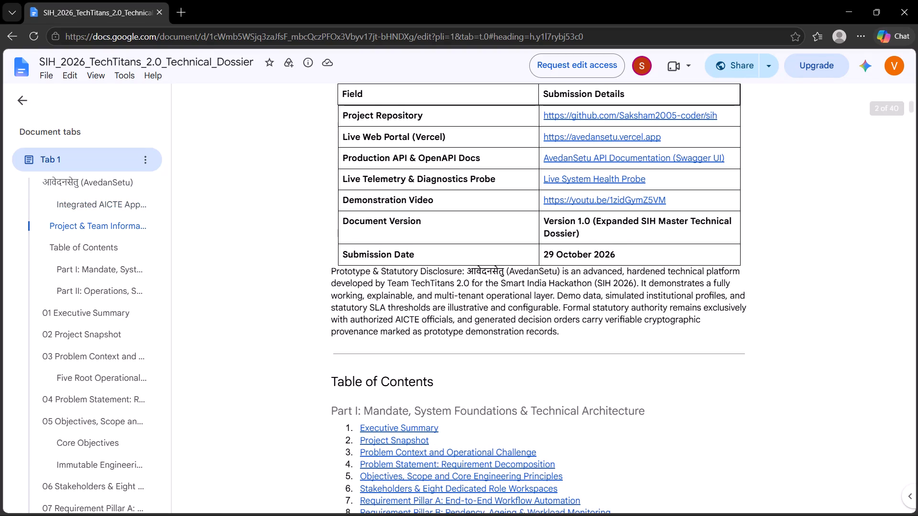
scroll(594, 285, "up", 1)
scroll(594, 285, "down", 11)
scroll(594, 285, "up", 2)
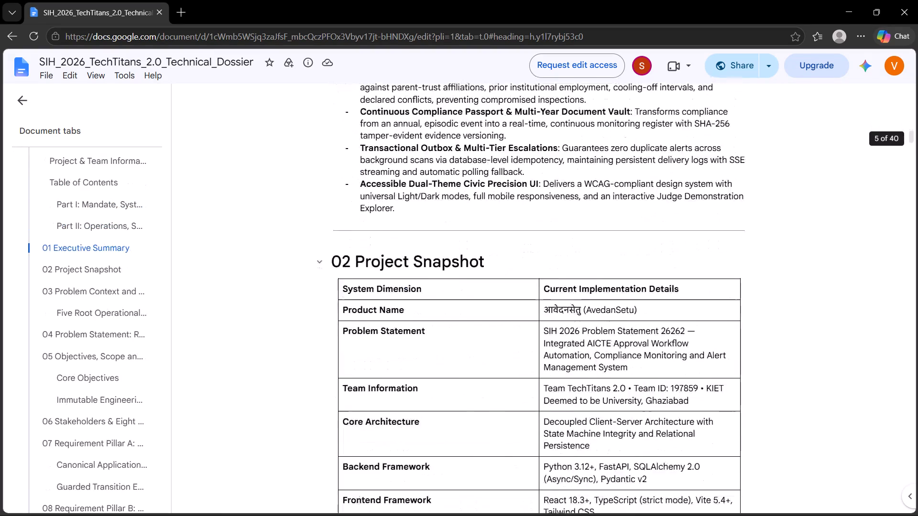
scroll(594, 285, "up", 5)
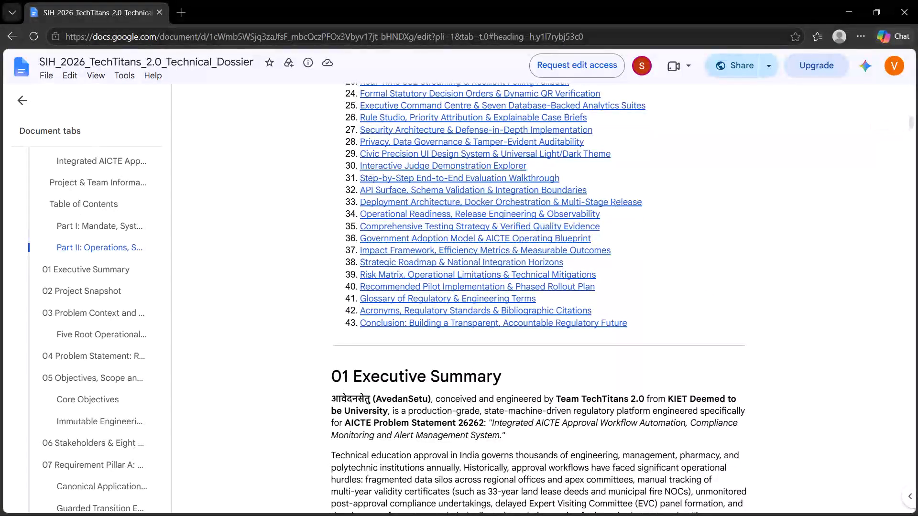
left_click(497, 237)
left_click(681, 313)
Skim the dossier's remaining sections through to the Conclusion, and come back up to the Glossary of Regulatory & Engineering Terms.
scroll(681, 313, "down", 7)
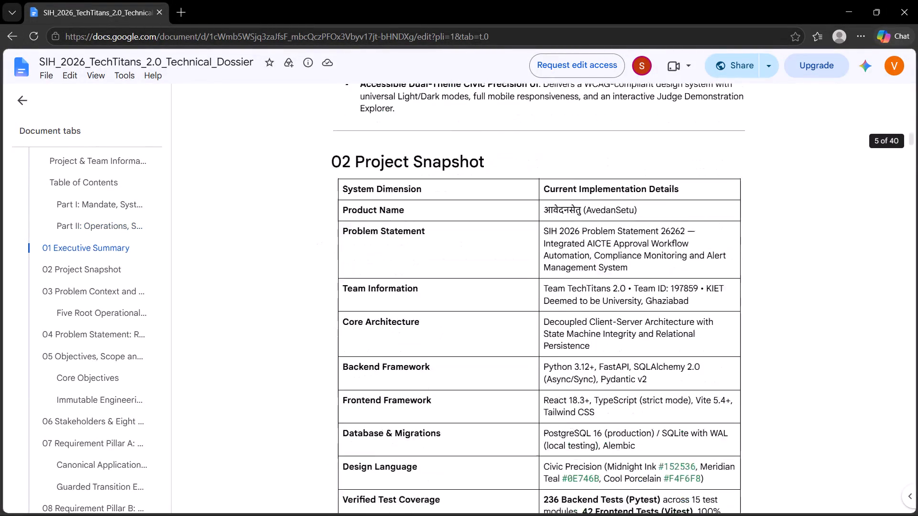
scroll(681, 313, "down", 16)
scroll(681, 313, "down", 7)
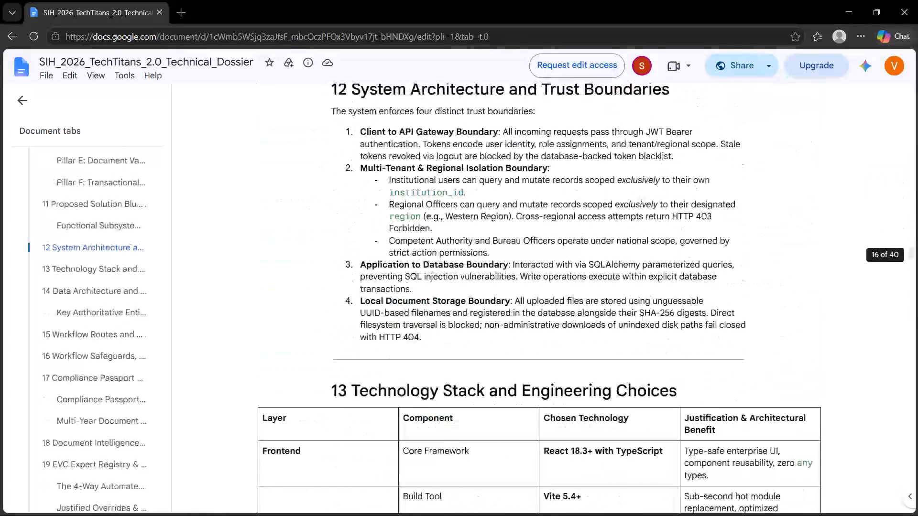
scroll(701, 276, "down", 16)
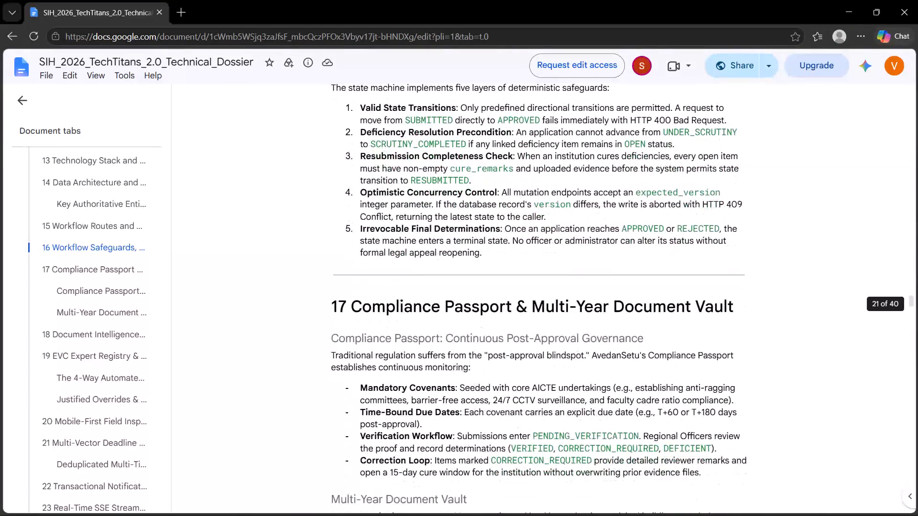
scroll(701, 276, "down", 14)
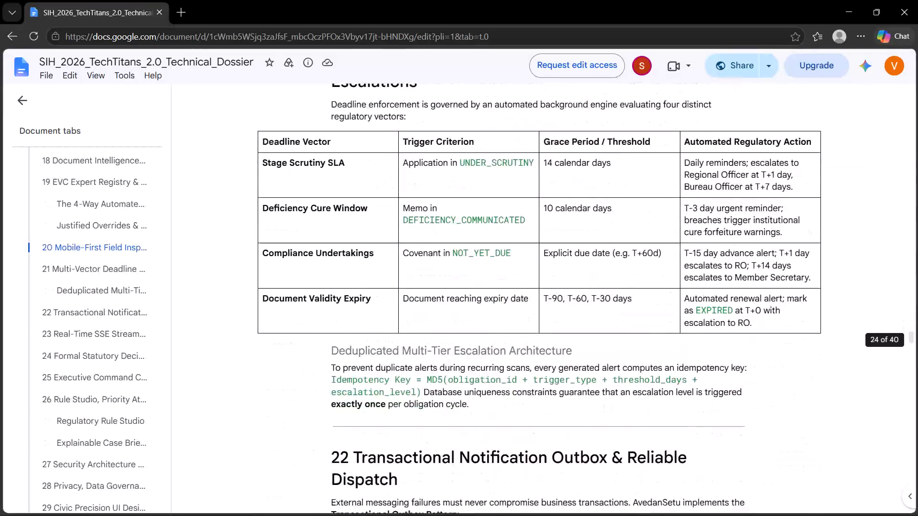
scroll(701, 276, "down", 11)
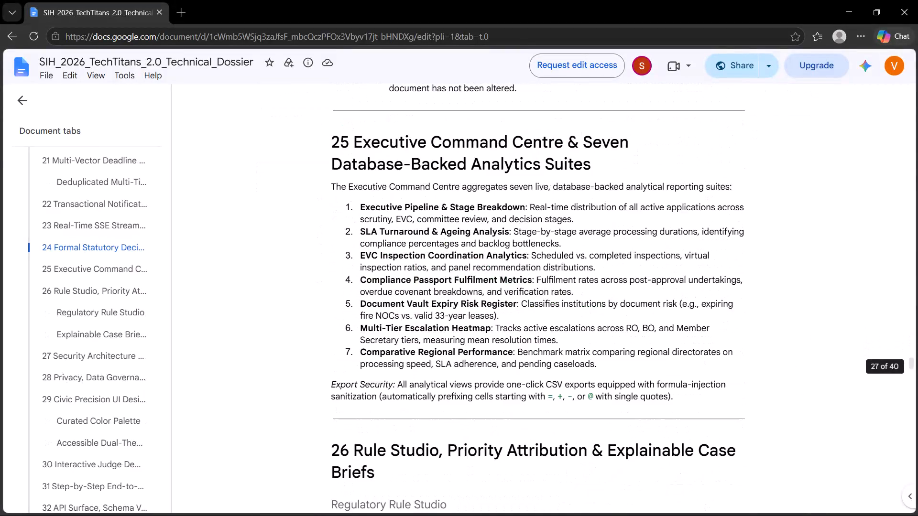
scroll(701, 276, "down", 20)
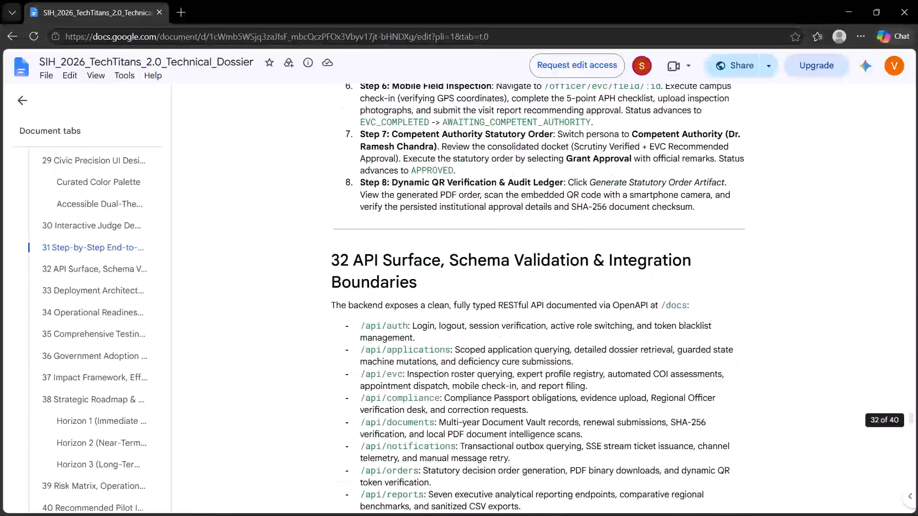
scroll(701, 276, "down", 9)
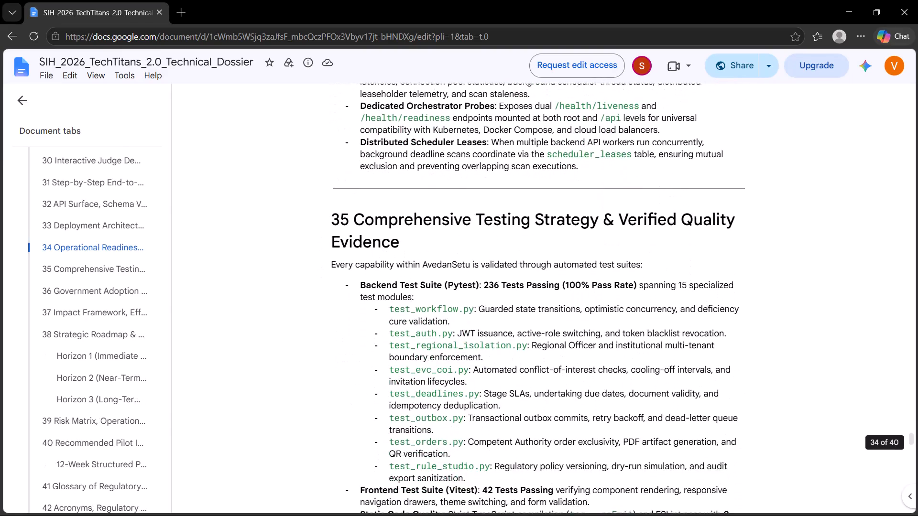
scroll(701, 276, "down", 8)
scroll(613, 378, "down", 5)
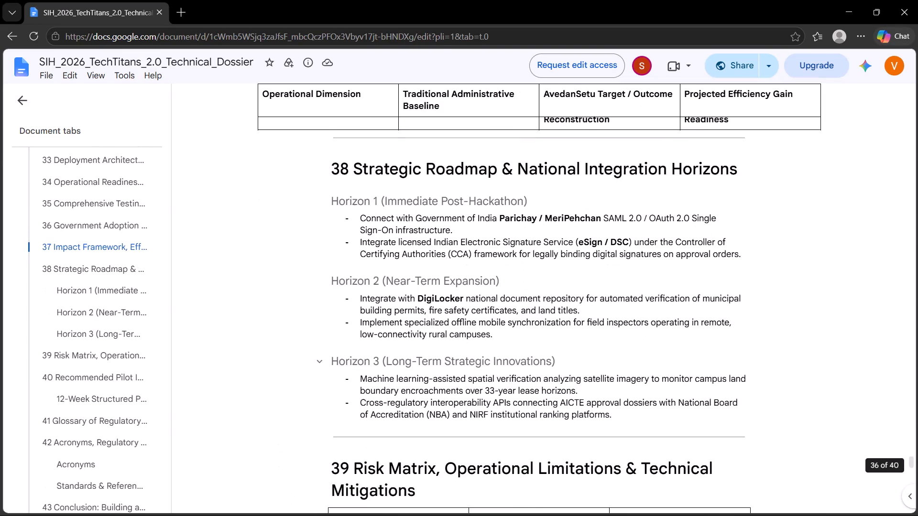
scroll(613, 378, "down", 12)
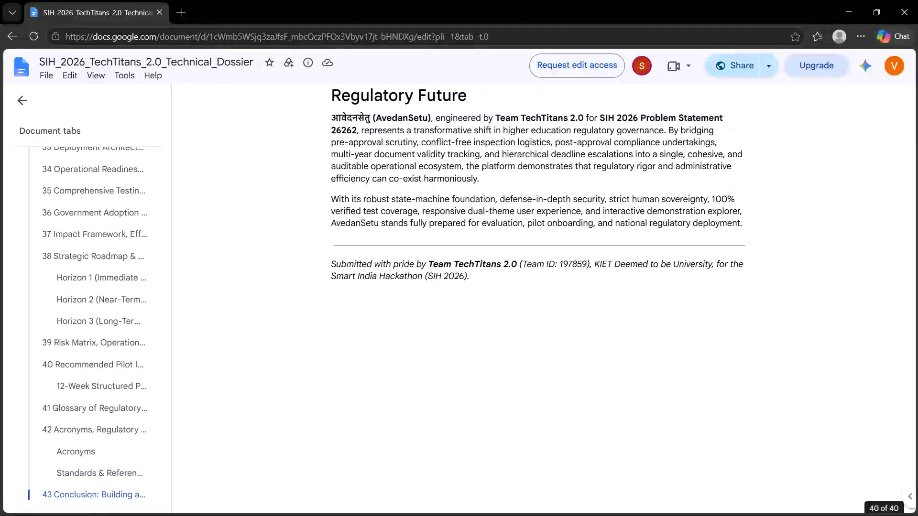
scroll(707, 317, "up", 4)
scroll(754, 277, "up", 8)
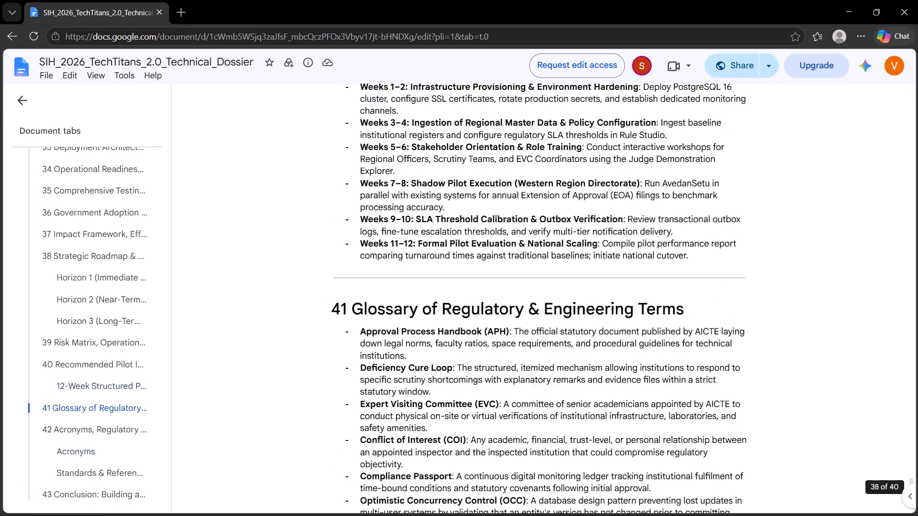
Switch to Chrome, open the editable SIH_2026_TechTitans_2.0_Technical_Dossier document, and review its Project & Team Information table and title page.
left_click(853, 0)
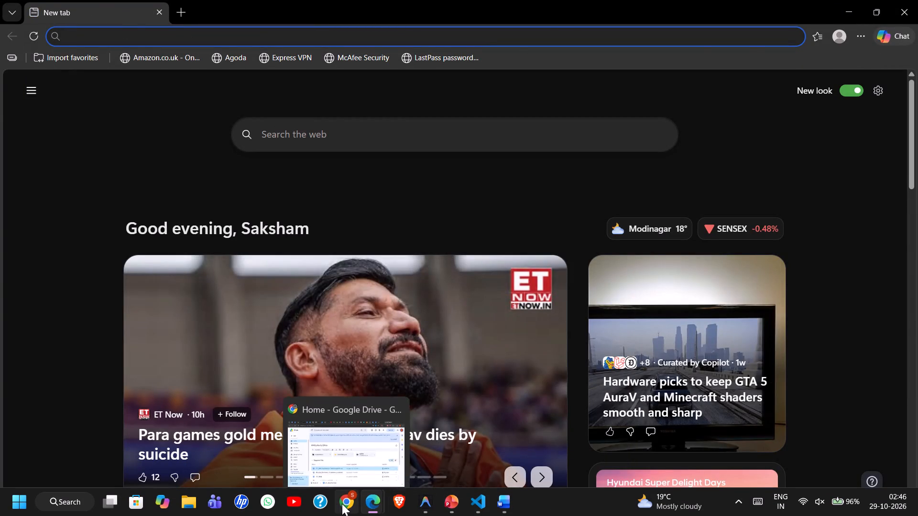
left_click(342, 504)
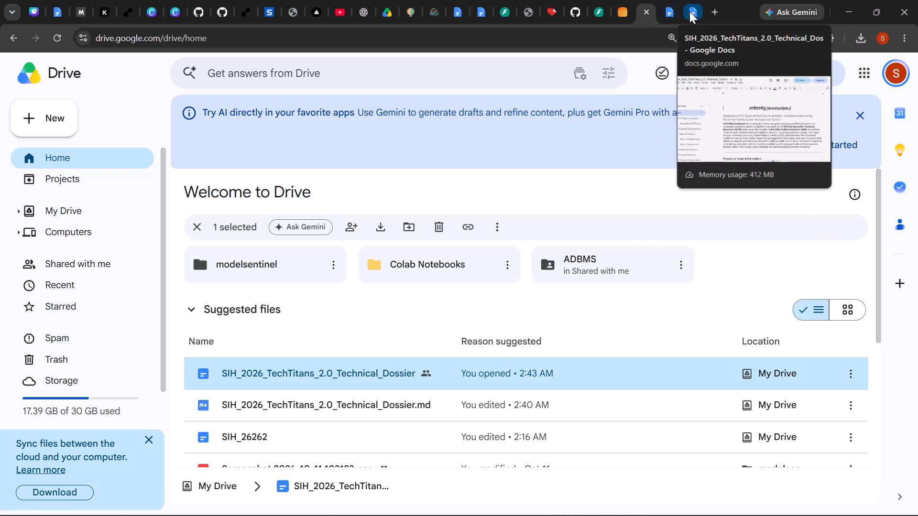
left_click(689, 11)
scroll(662, 309, "down", 5)
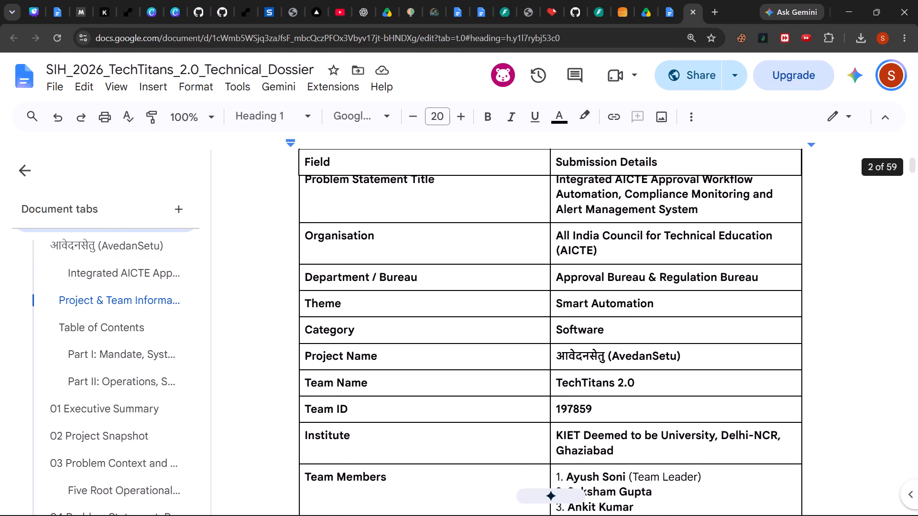
scroll(662, 309, "down", 6)
scroll(662, 309, "up", 1)
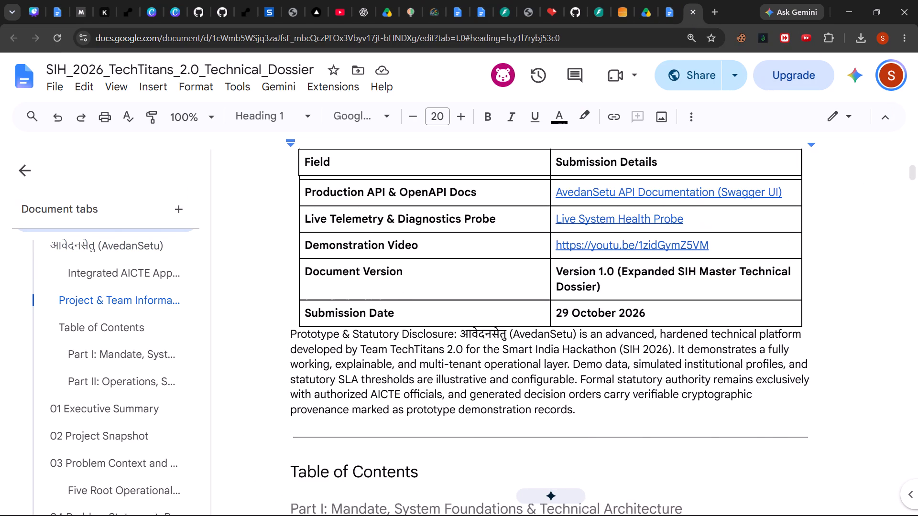
scroll(662, 309, "up", 9)
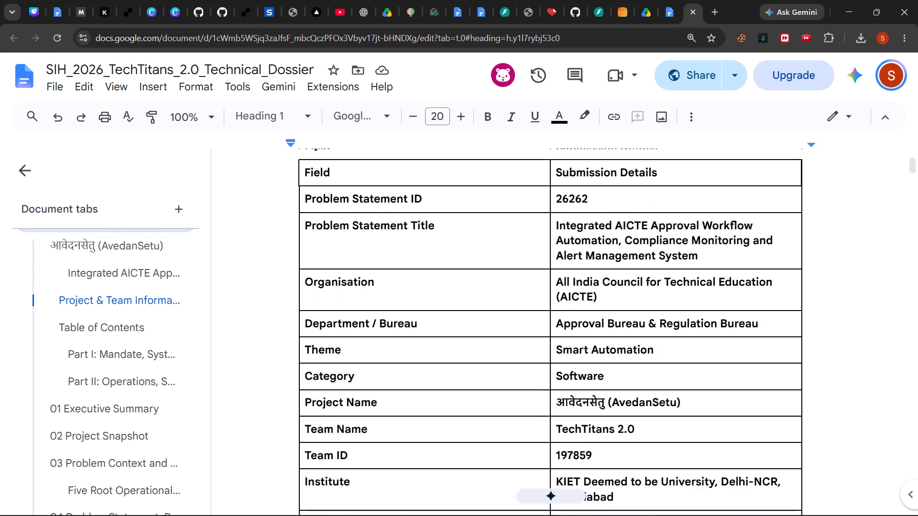
scroll(662, 309, "up", 6)
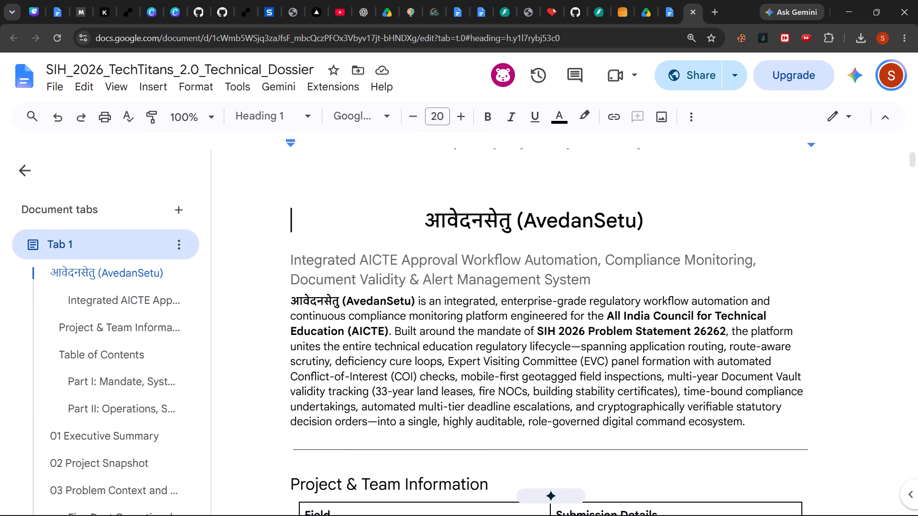
Check the dossier's link access in its quick sharing actions.
left_click(723, 78)
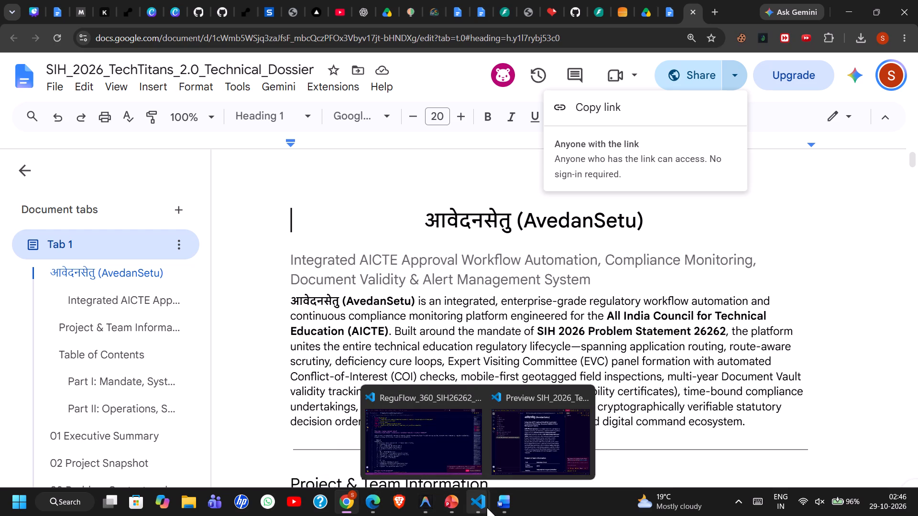
left_click(424, 505)
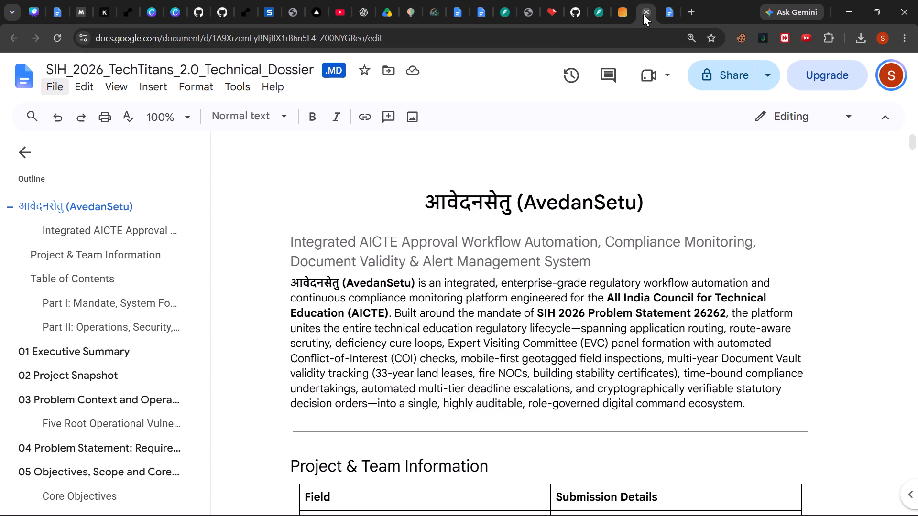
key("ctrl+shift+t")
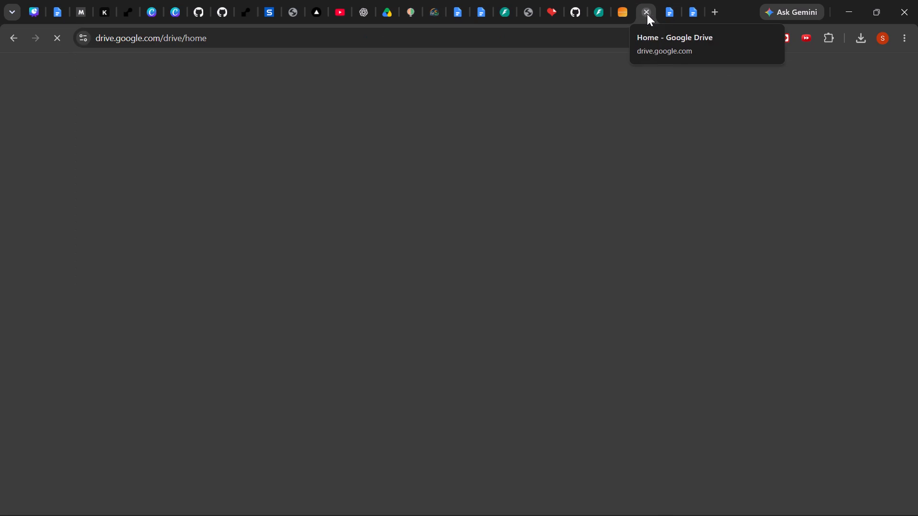
Return to the editable technical dossier and skim it backwards from the closing submission line to the AvedanSetu title.
left_click(688, 16)
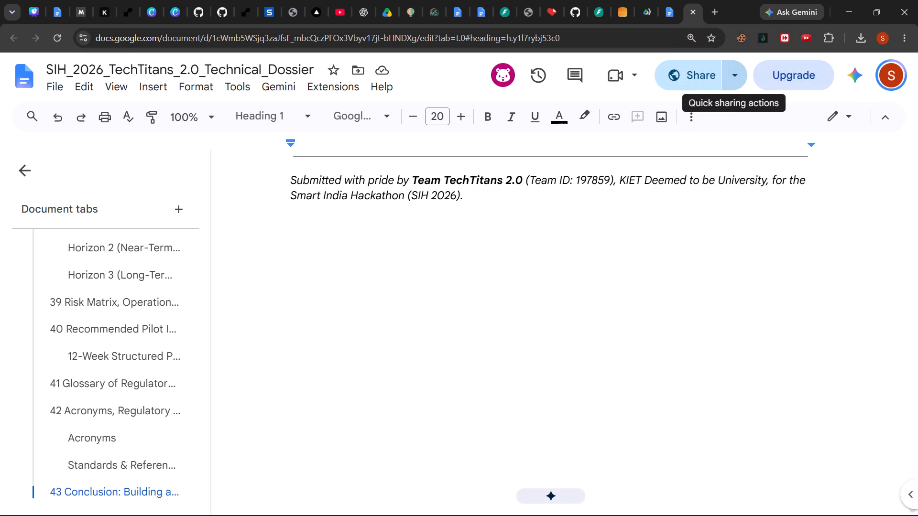
scroll(644, 268, "up", 4)
scroll(644, 268, "up", 19)
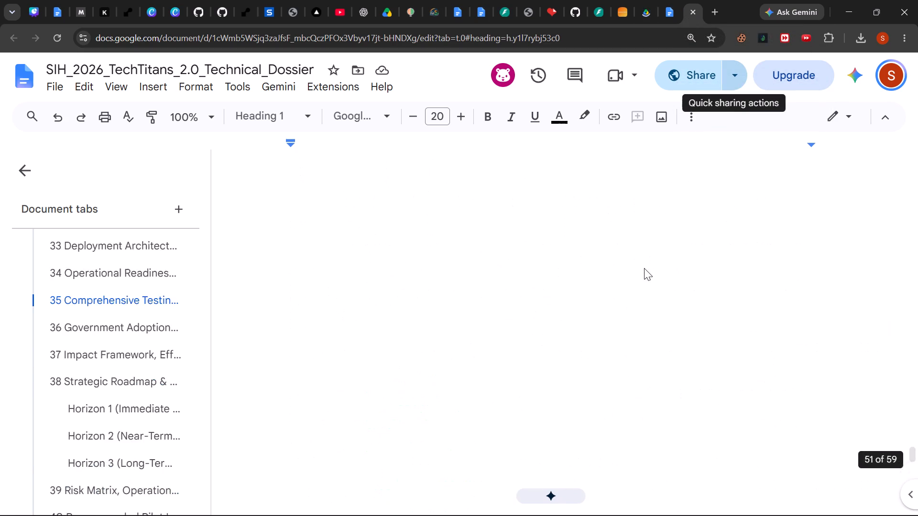
scroll(644, 268, "up", 9)
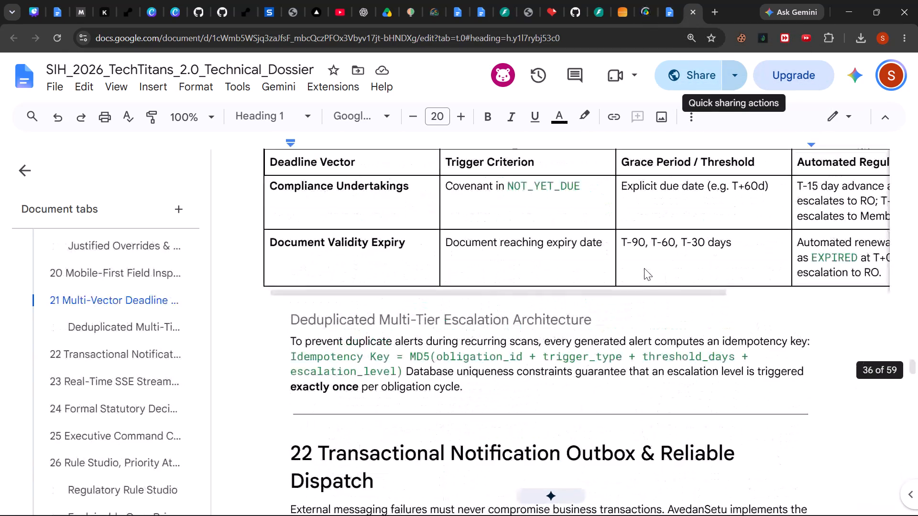
scroll(644, 268, "up", 10)
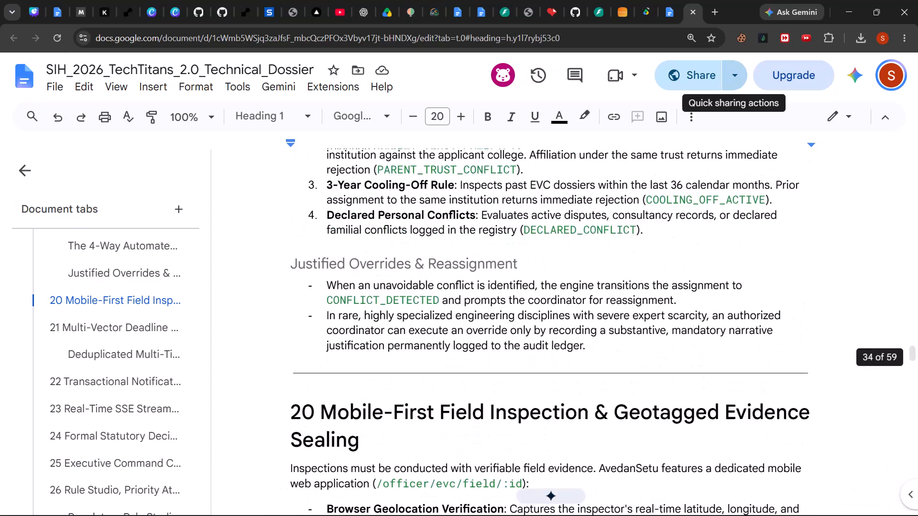
scroll(644, 268, "up", 19)
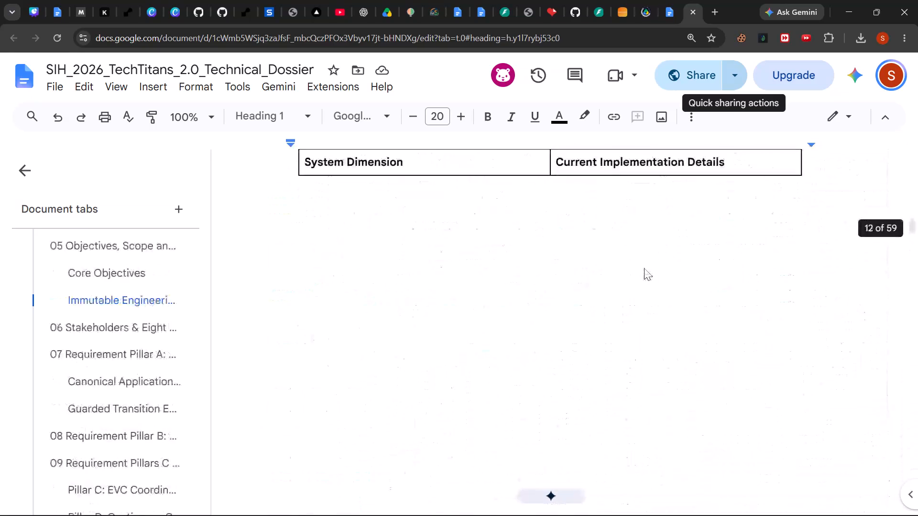
scroll(644, 268, "up", 15)
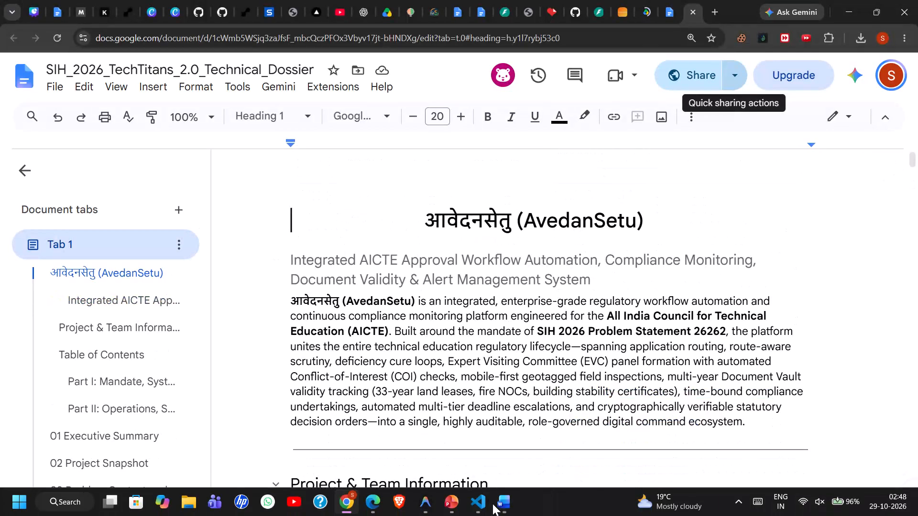
Switch to the view-only dossier in Edge and skim it backwards from the section 39 risk table to the title.
left_click(431, 465)
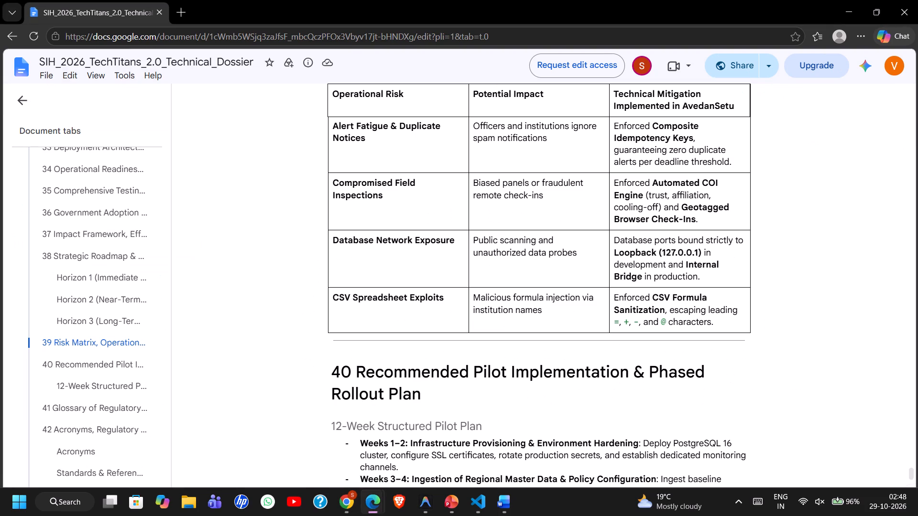
scroll(437, 263, "down", 7)
scroll(437, 263, "up", 8)
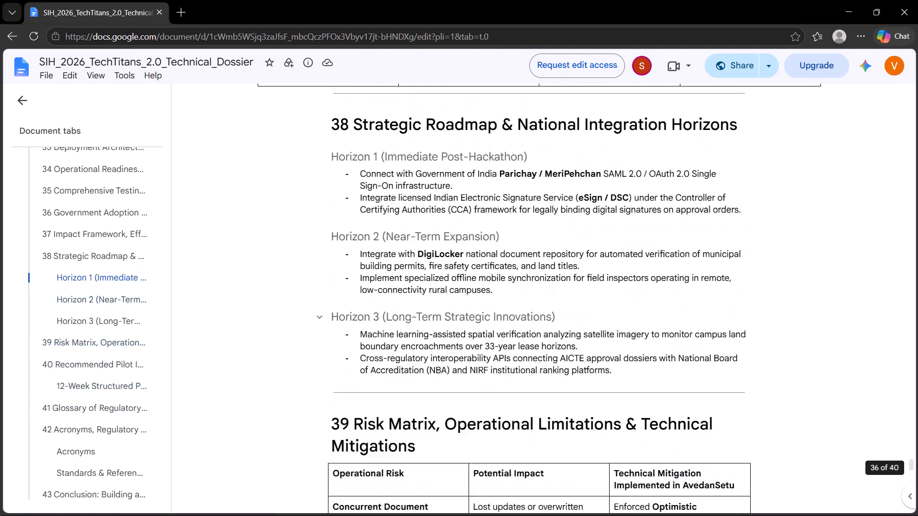
scroll(437, 263, "up", 12)
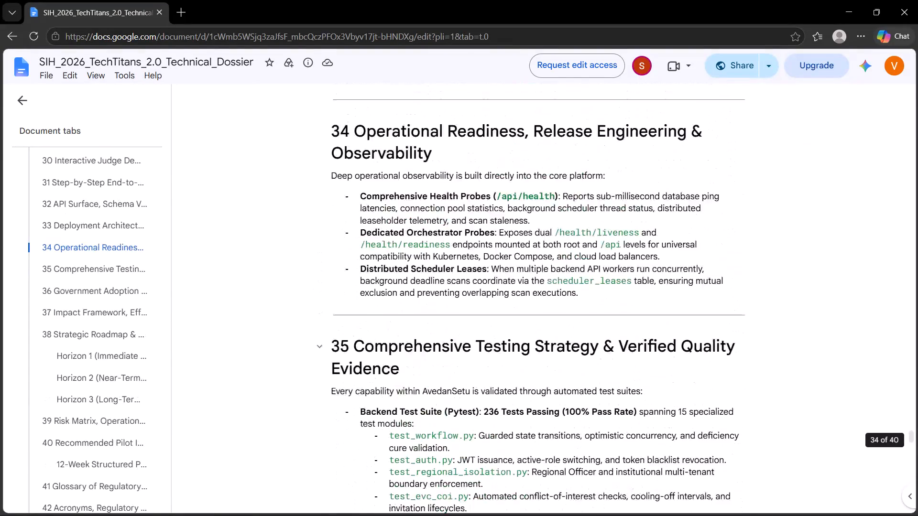
scroll(437, 263, "up", 13)
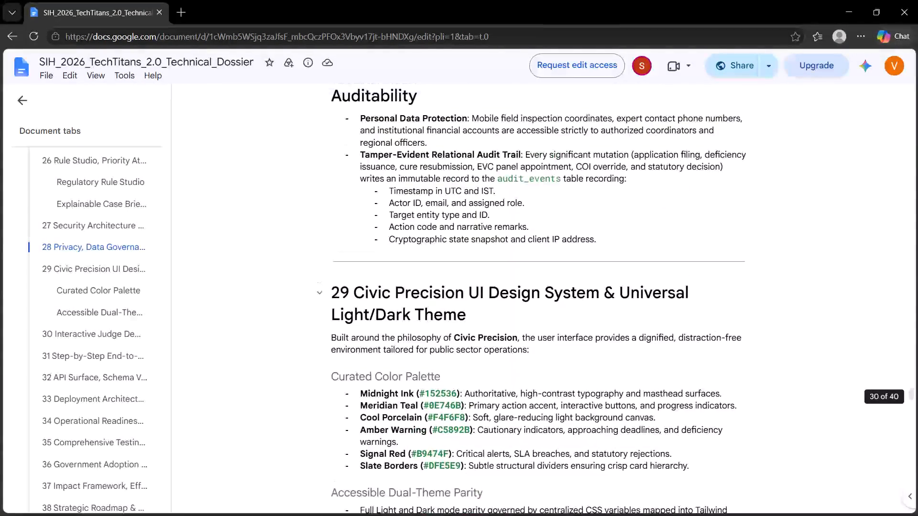
scroll(437, 263, "up", 9)
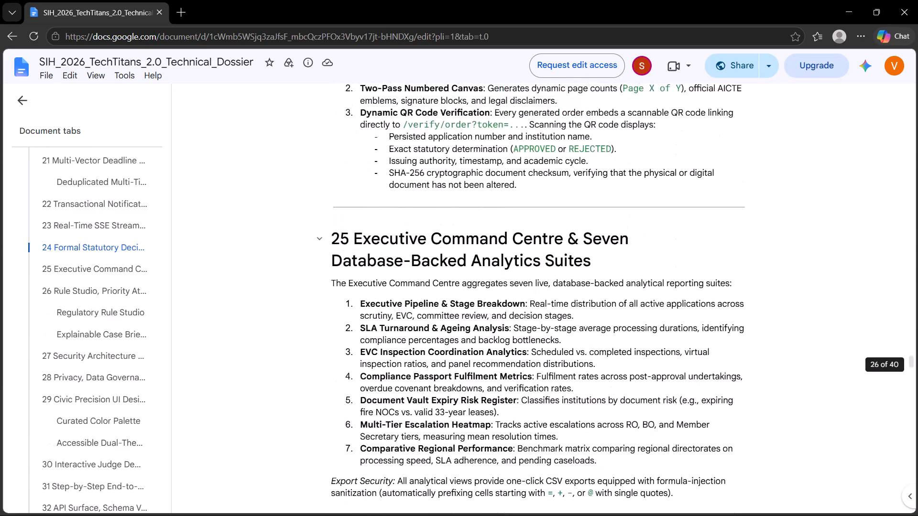
scroll(437, 263, "up", 7)
scroll(437, 263, "up", 20)
scroll(437, 263, "up", 11)
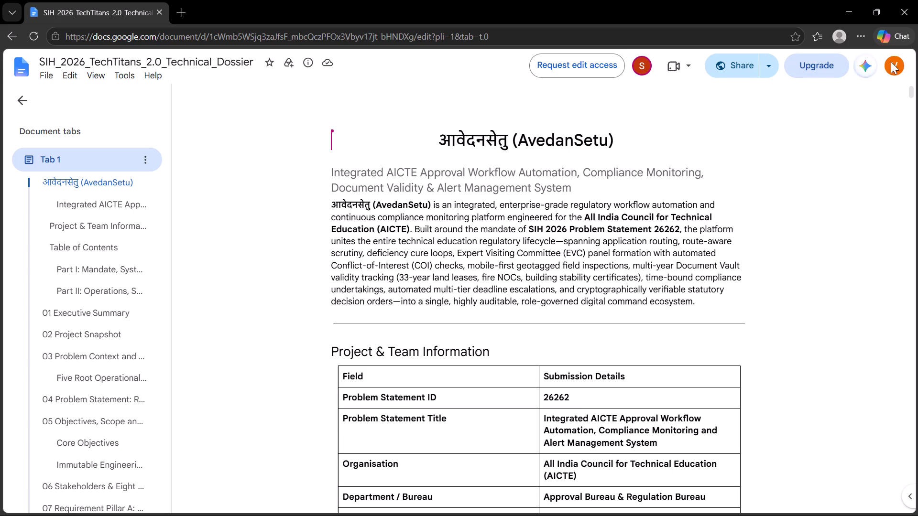
Skim the view-only dossier from the project and team information table to section 03, and minimize the Edge window.
scroll(522, 312, "down", 4)
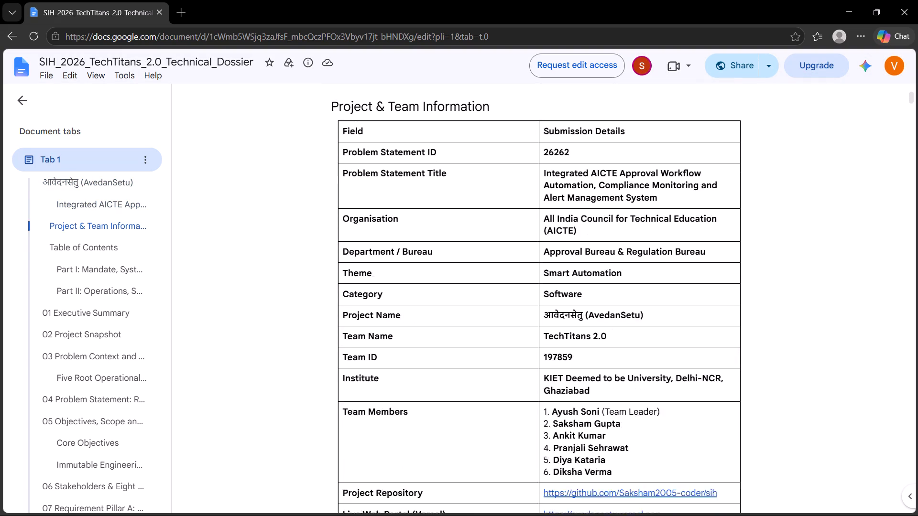
scroll(522, 312, "down", 14)
scroll(72, 328, "down", 15)
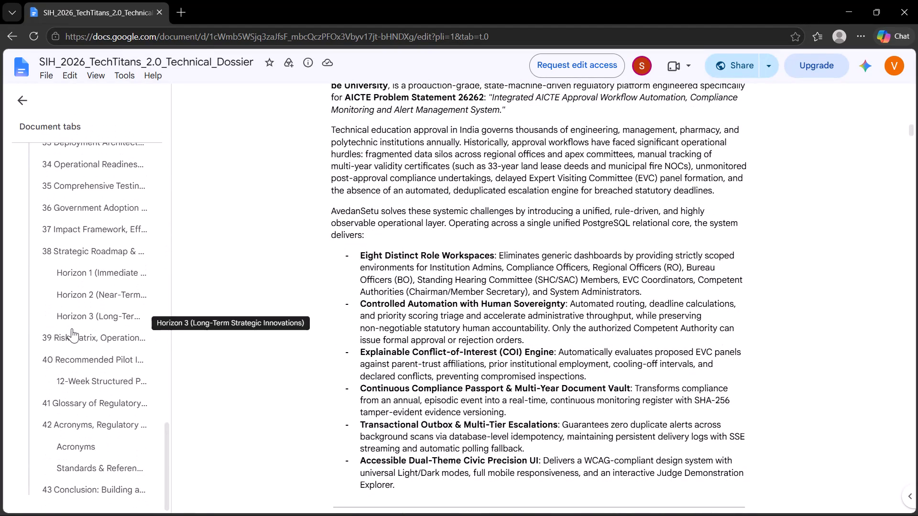
scroll(503, 347, "down", 6)
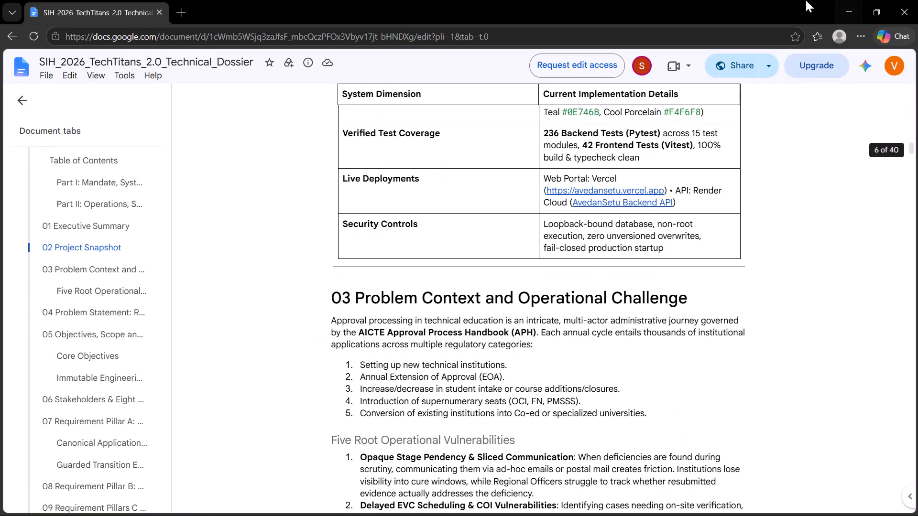
left_click(853, 7)
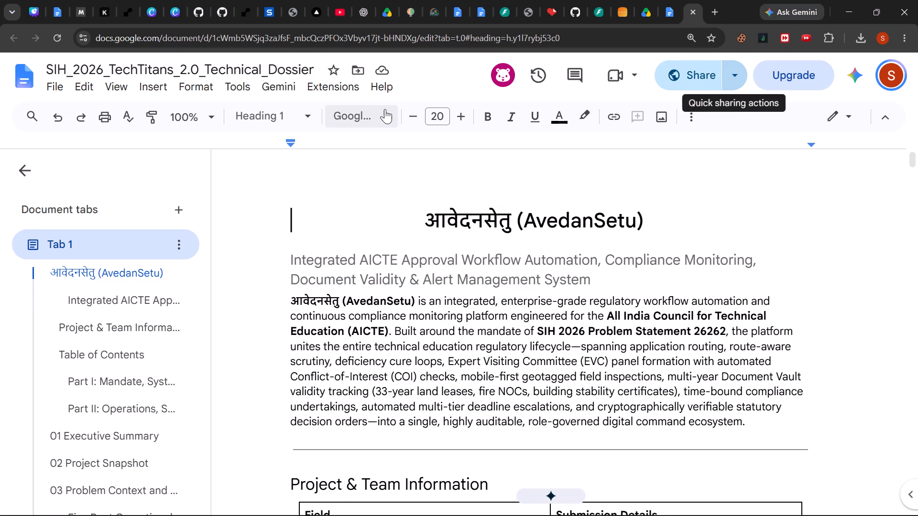
Switch to Google Drive and copy the sharing link of SIH_2026_TechTitans_2.0_Technical_Dossier.
left_click(169, 8)
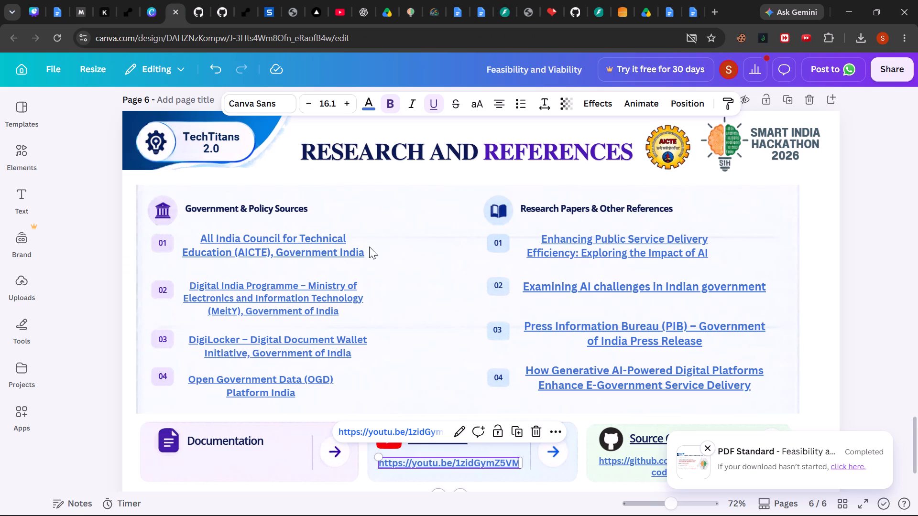
scroll(463, 398, "down", 3)
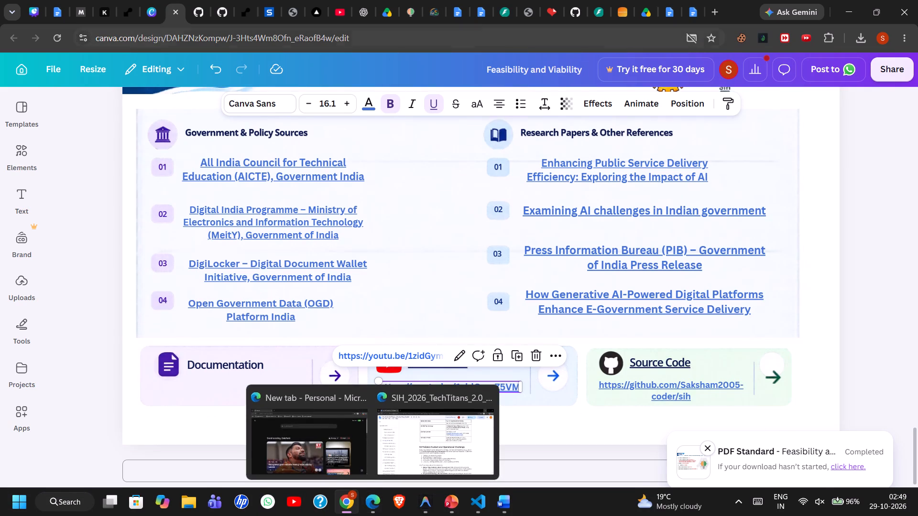
left_click(646, 11)
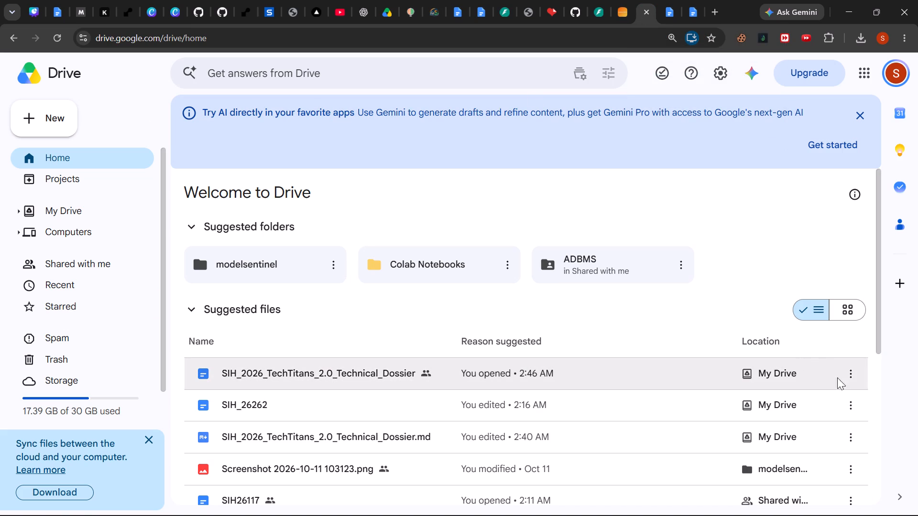
left_click(855, 378)
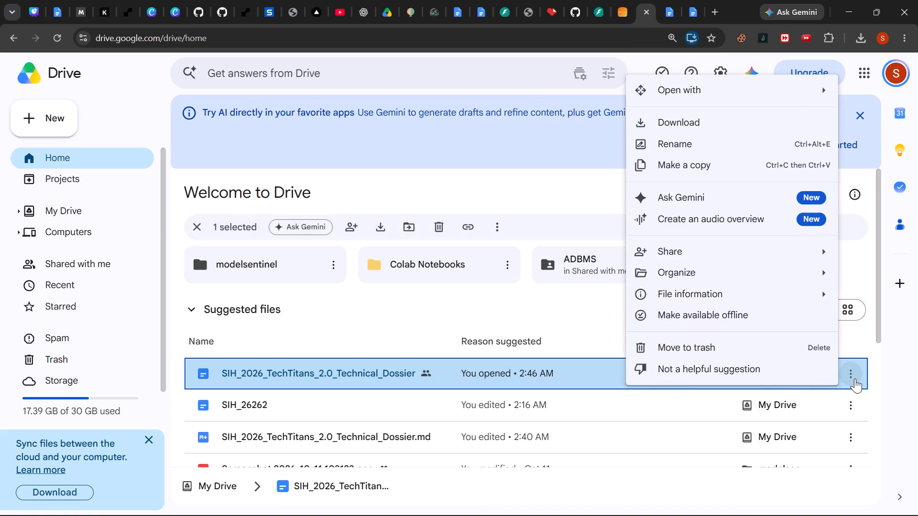
left_click(712, 249)
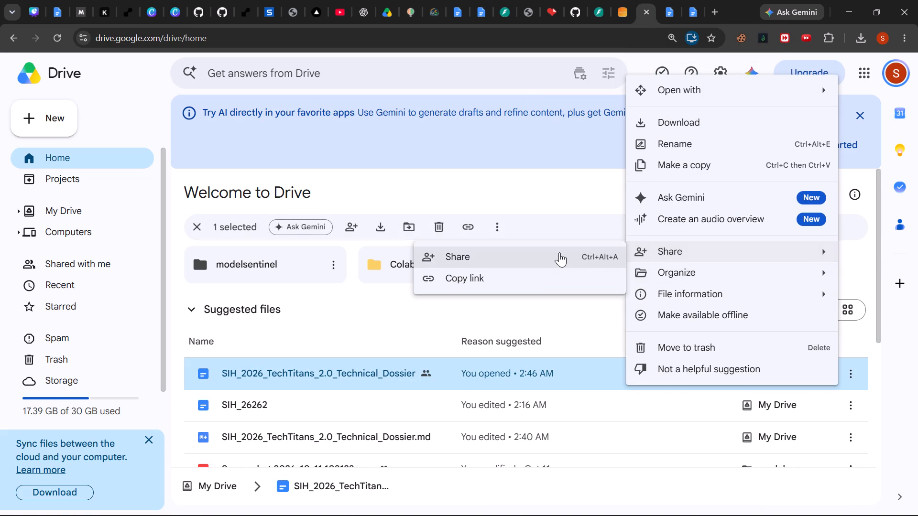
left_click(551, 253)
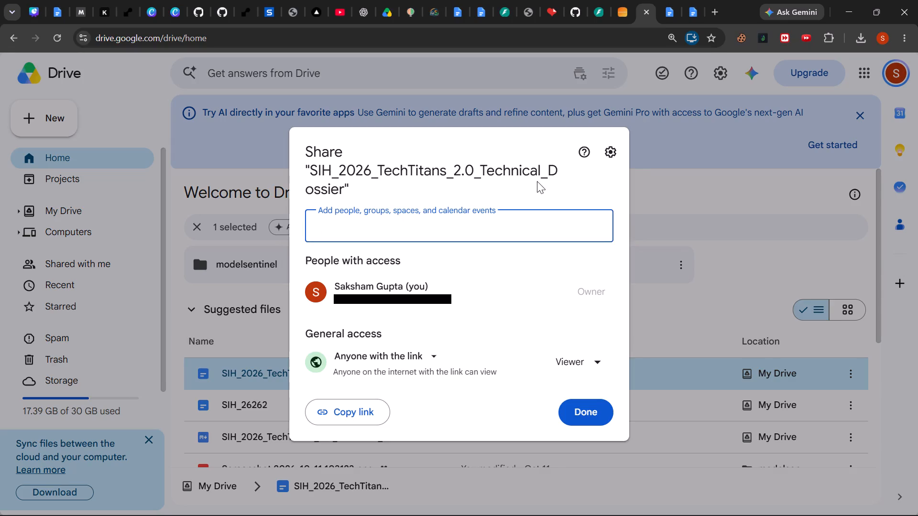
left_click(360, 415)
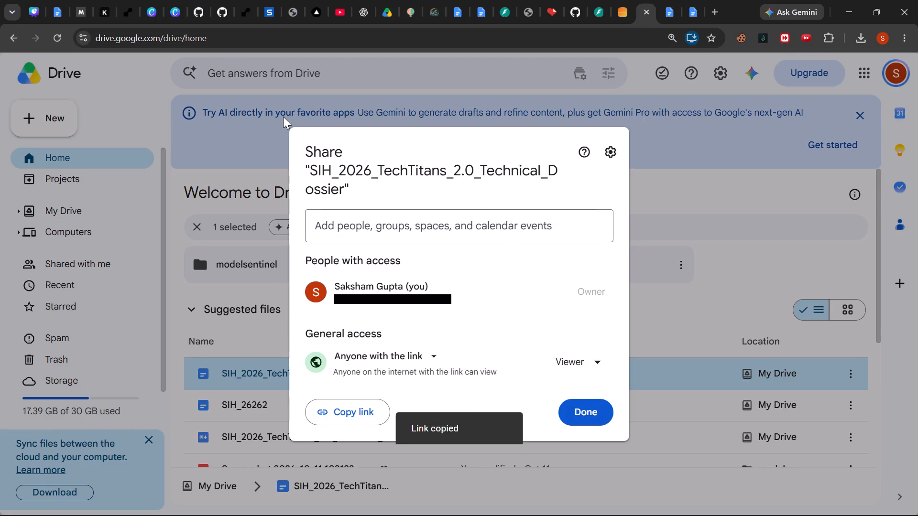
In the Canva presentation, link the Documentation heading on page 6 to the copied dossier URL and check the attached link.
left_click(175, 12)
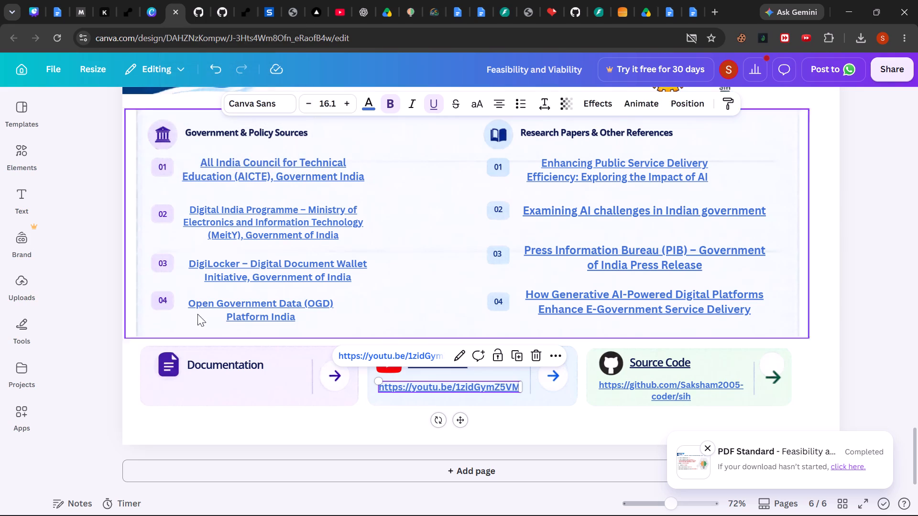
right_click(243, 365)
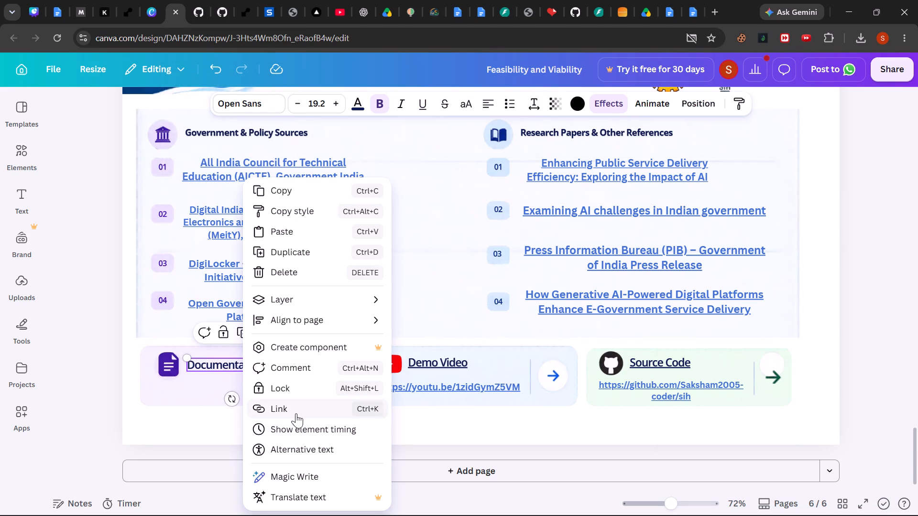
left_click(296, 413)
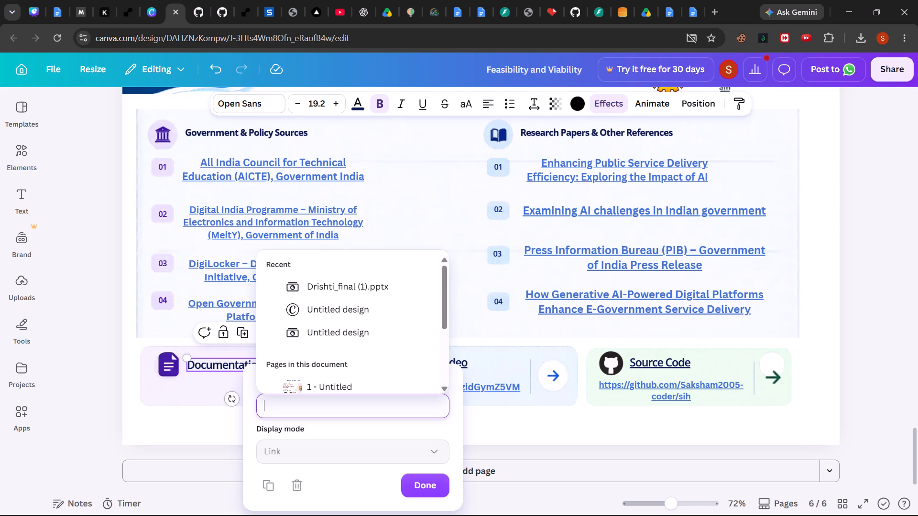
key("ctrl+v")
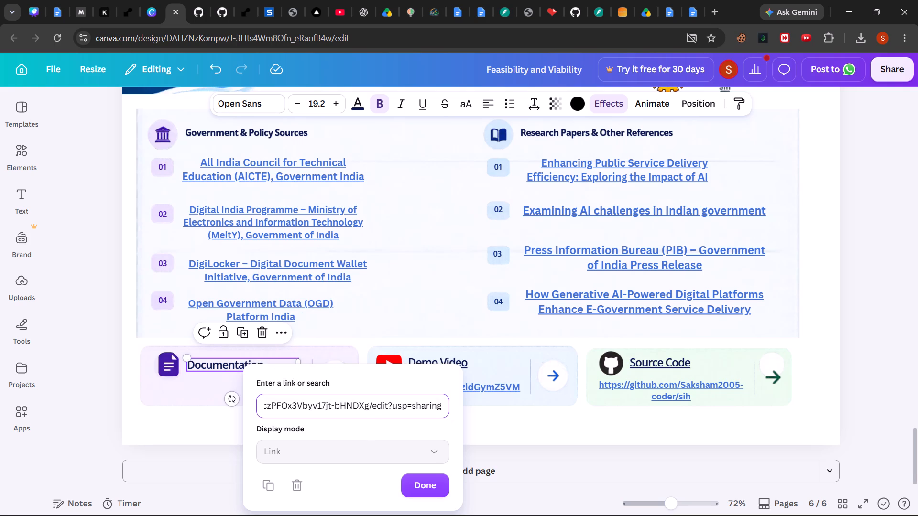
left_click(428, 493)
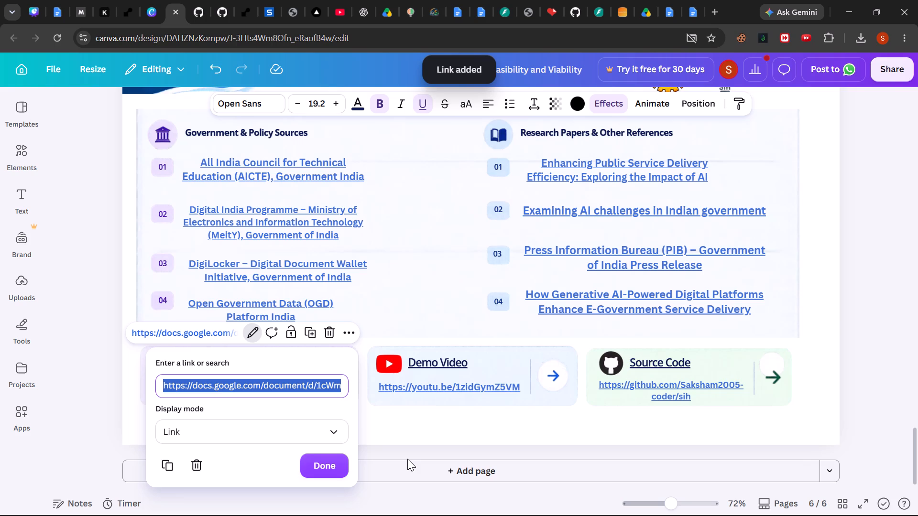
left_click(318, 463)
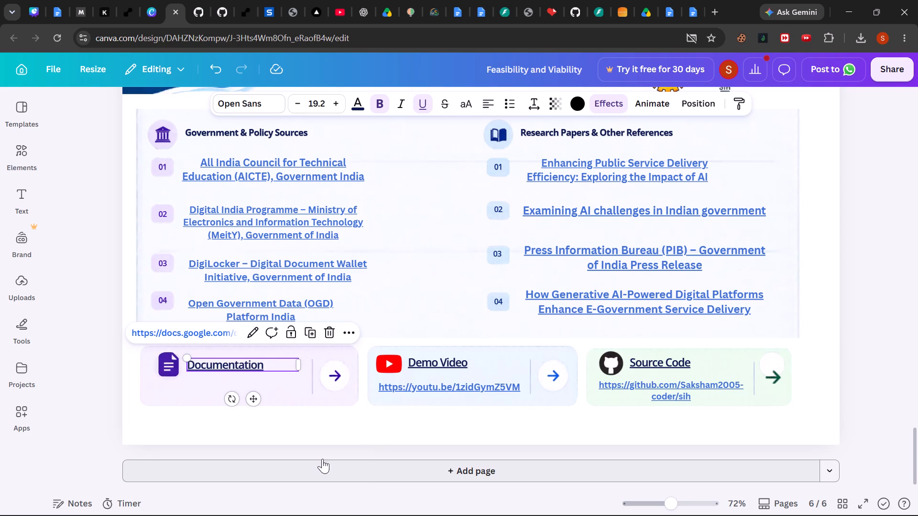
left_click(88, 378)
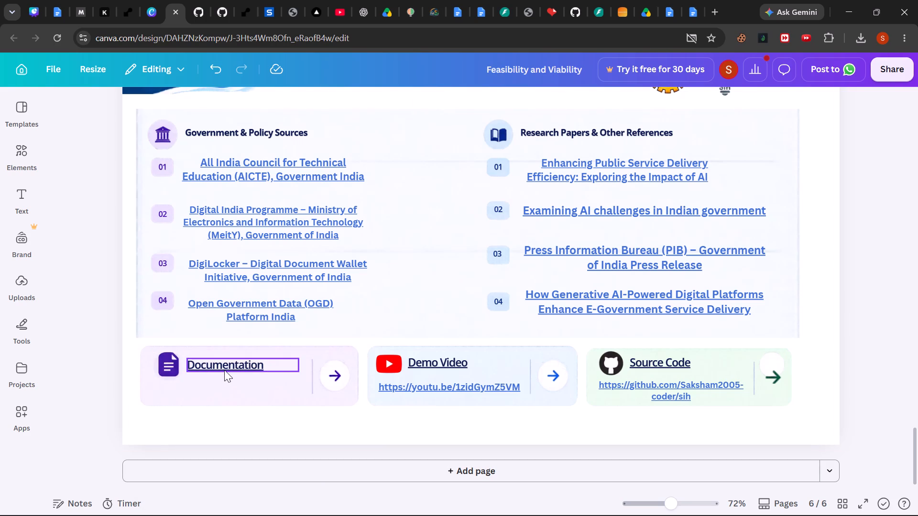
left_click(233, 364)
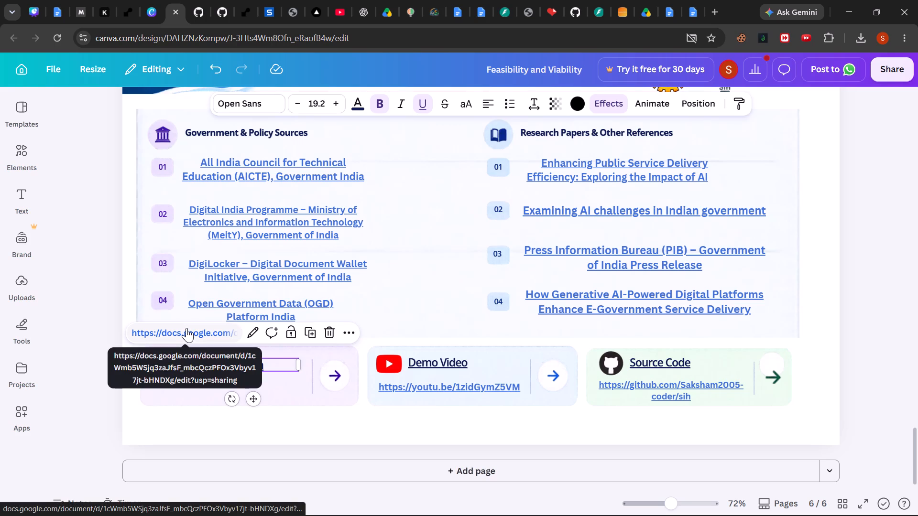
left_click(82, 353)
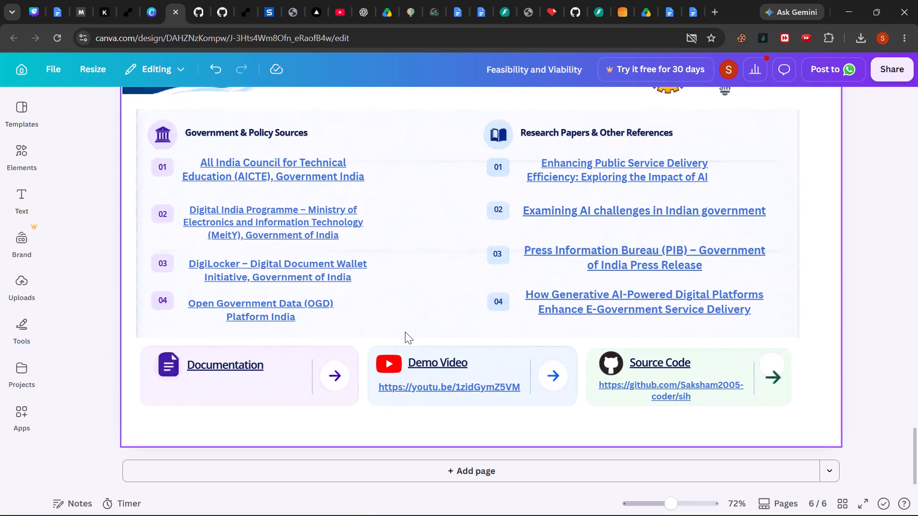
left_click(441, 363)
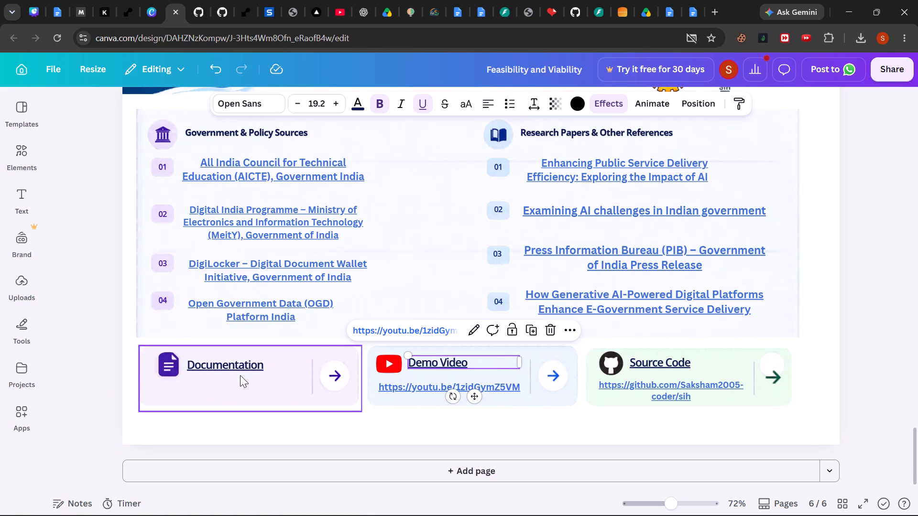
Attach the copied dossier link to the background shape of the Documentation card.
left_click(230, 383)
right_click(230, 383)
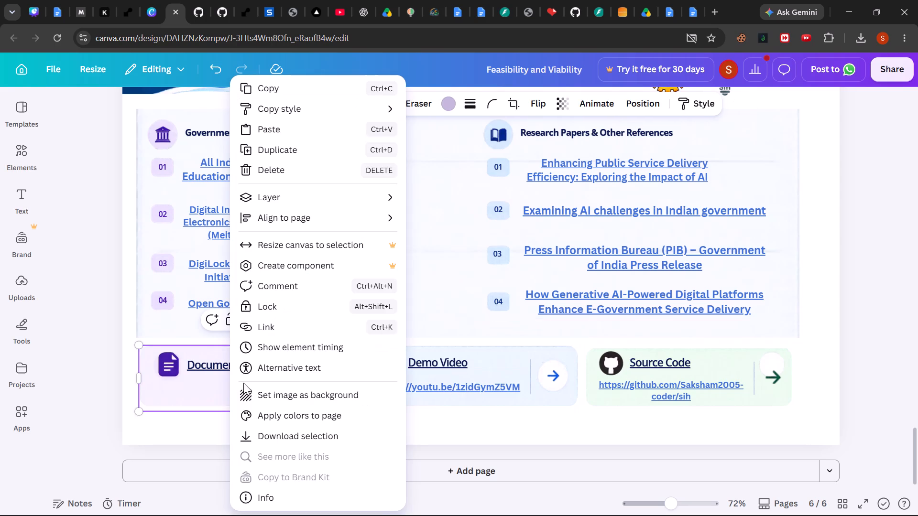
left_click(288, 321)
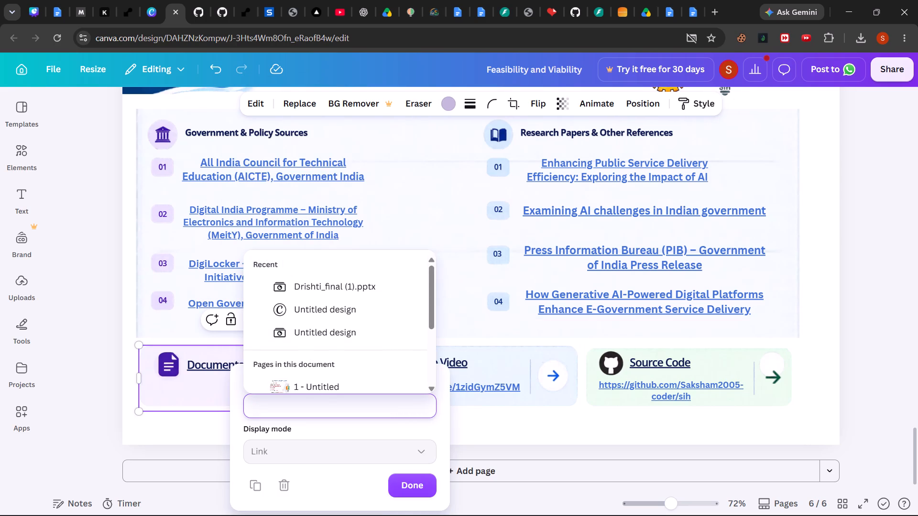
key("ctrl+v")
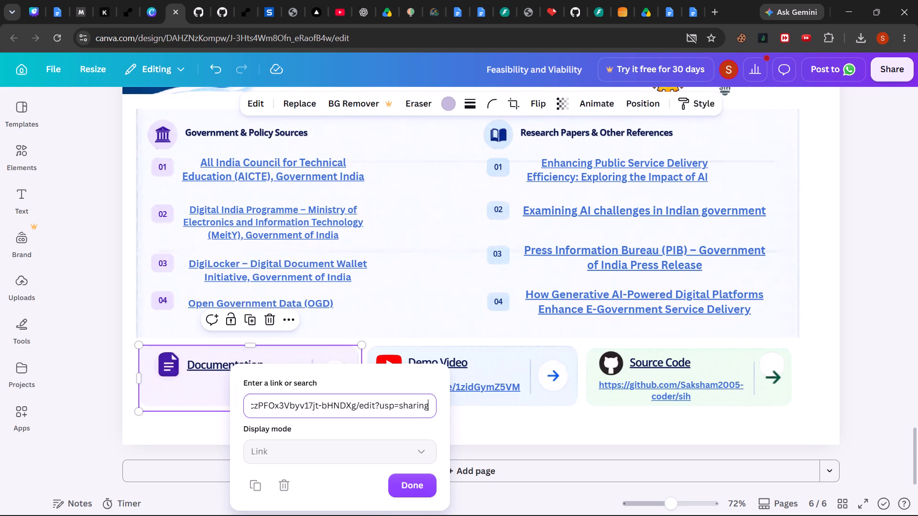
scroll(327, 466, "down", 1)
left_click(398, 484)
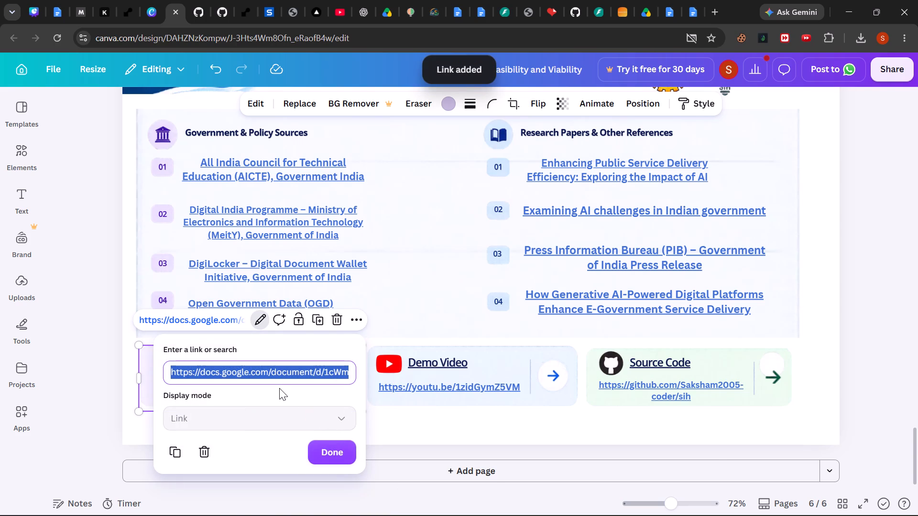
key("Return")
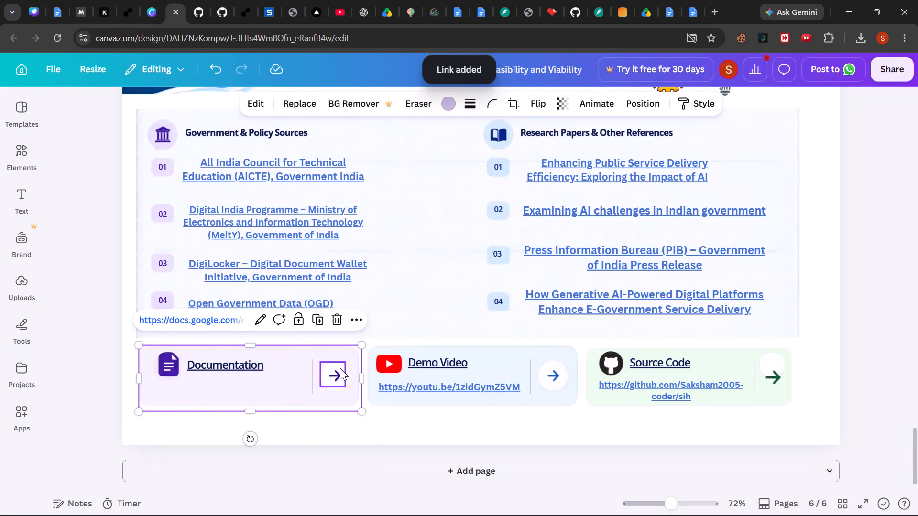
Attach the copied dossier link to the arrow graphic in the Documentation card.
left_click(336, 374)
right_click(336, 374)
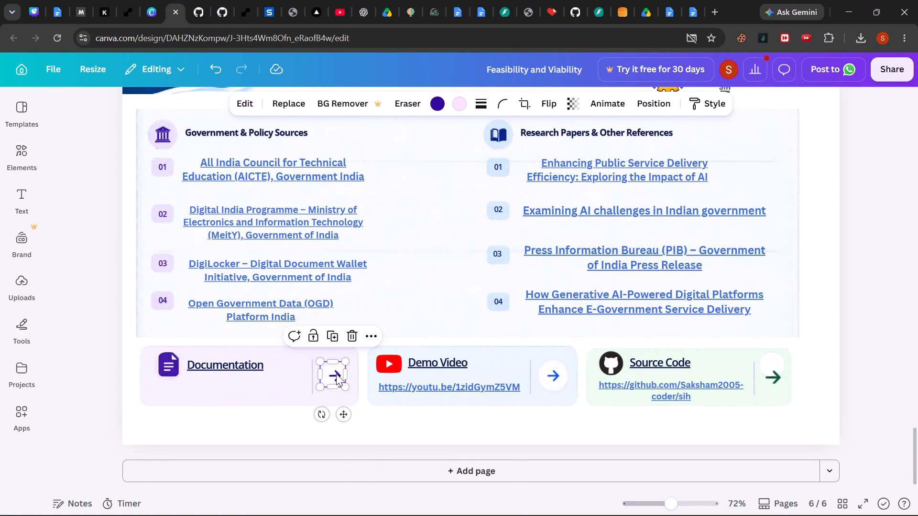
left_click(403, 329)
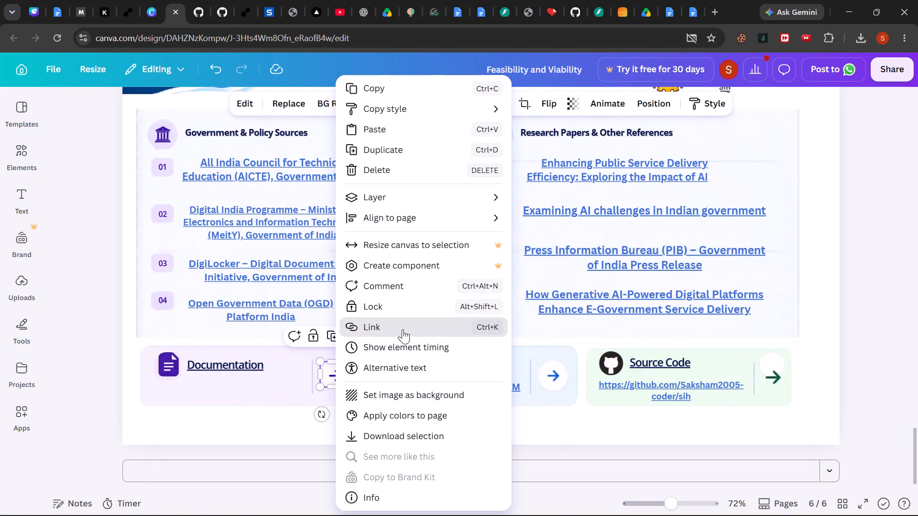
key("ctrl+v")
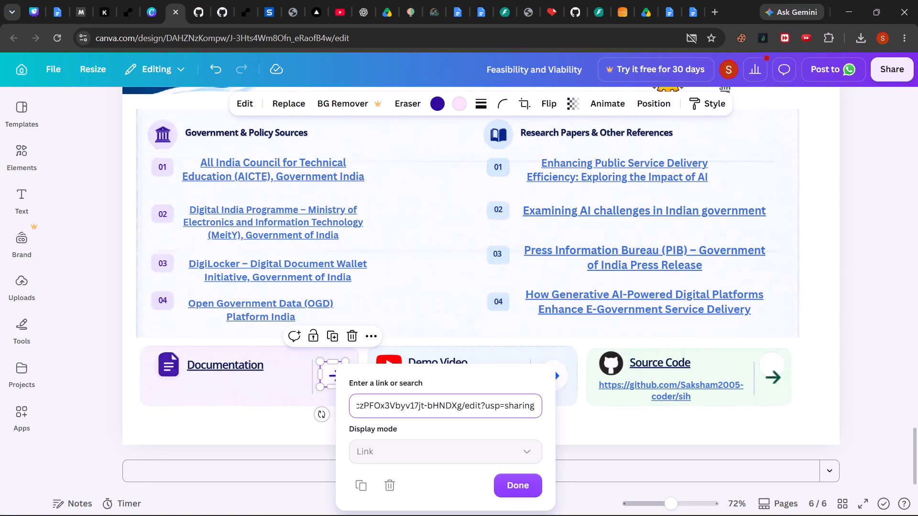
key("Return")
key("Return")
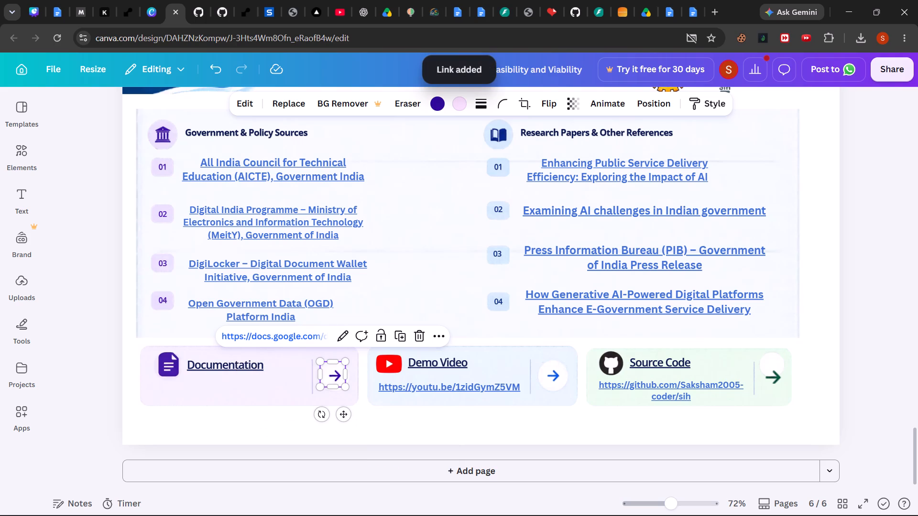
Attach the copied dossier link to the document icon beside the Documentation heading.
right_click(164, 363)
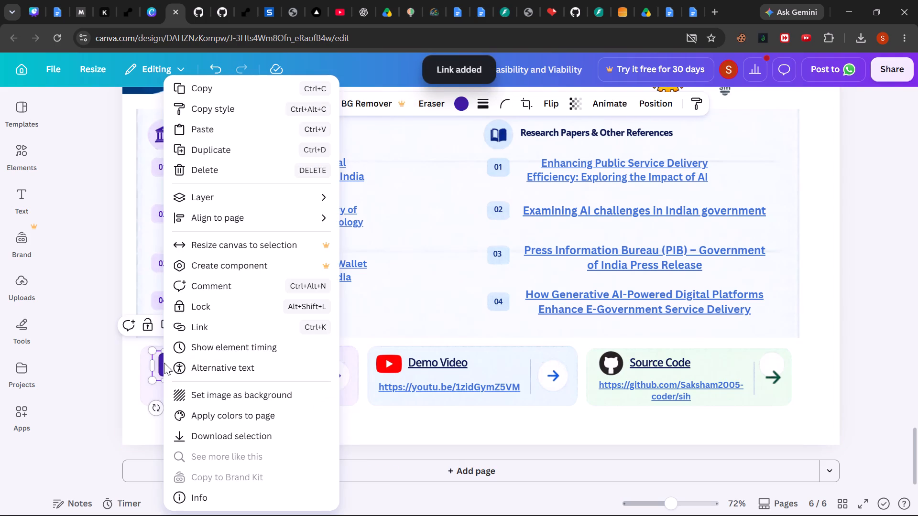
left_click(233, 331)
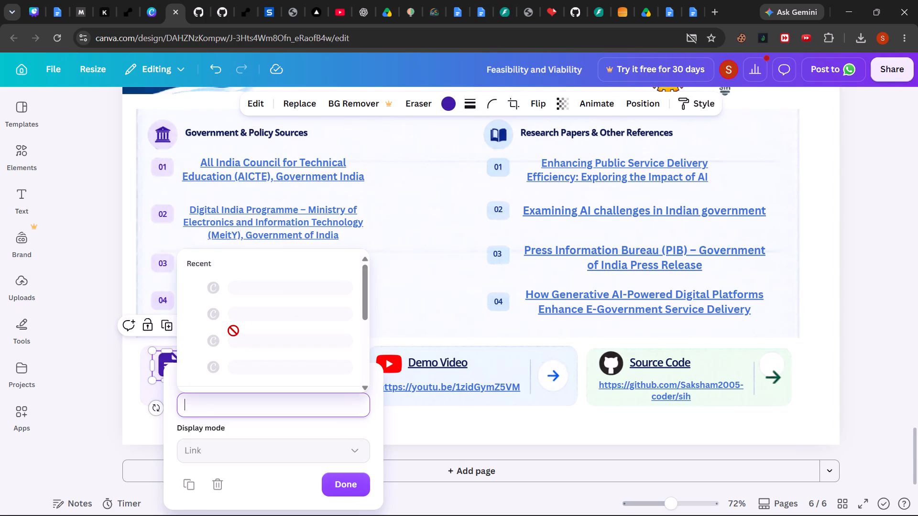
key("ctrl+v")
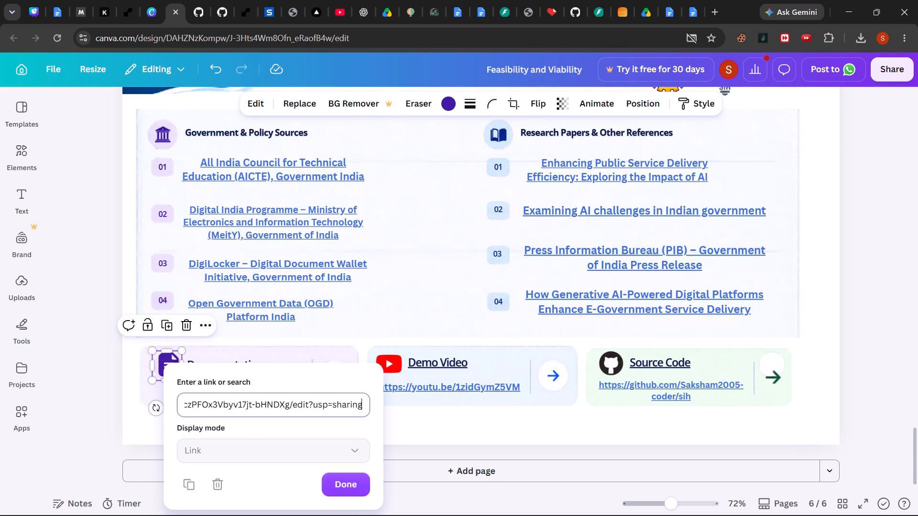
key("Return")
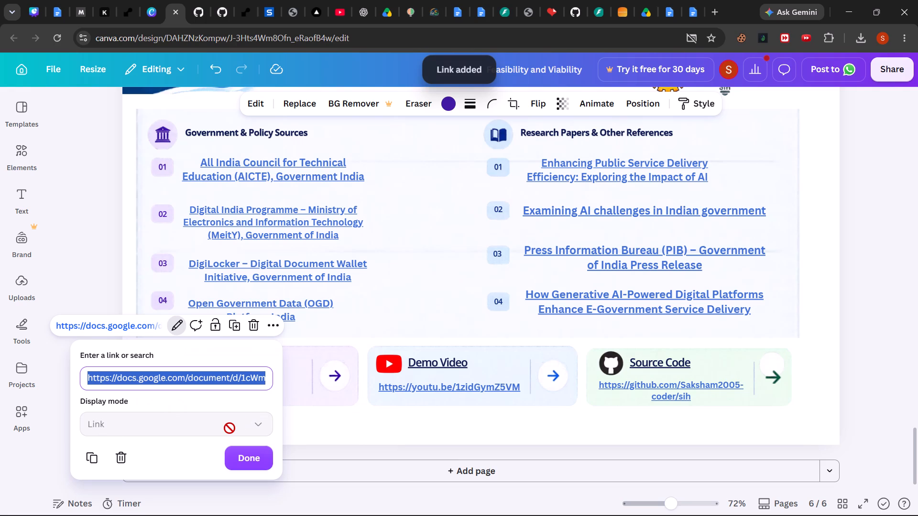
key("Return")
left_click(96, 390)
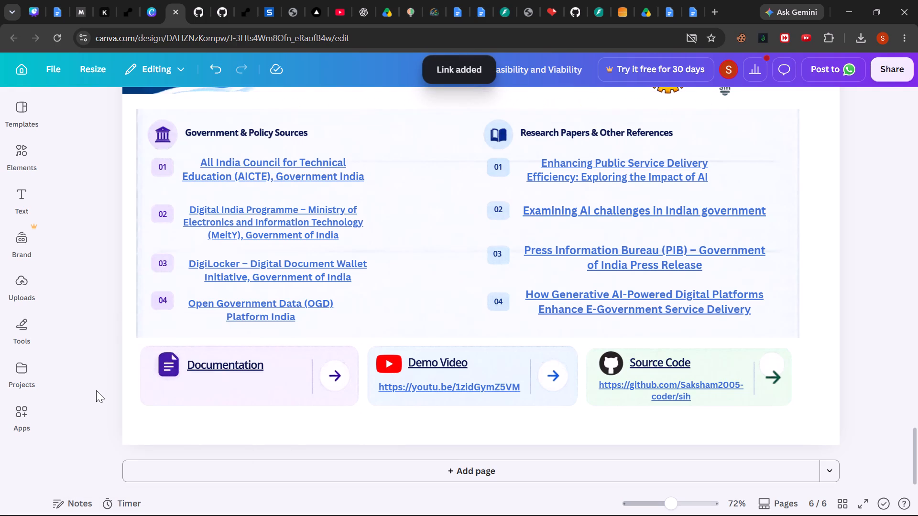
Open the dossier link attached to the Documentation heading, skim the opened document, and return to the presentation.
left_click(236, 369)
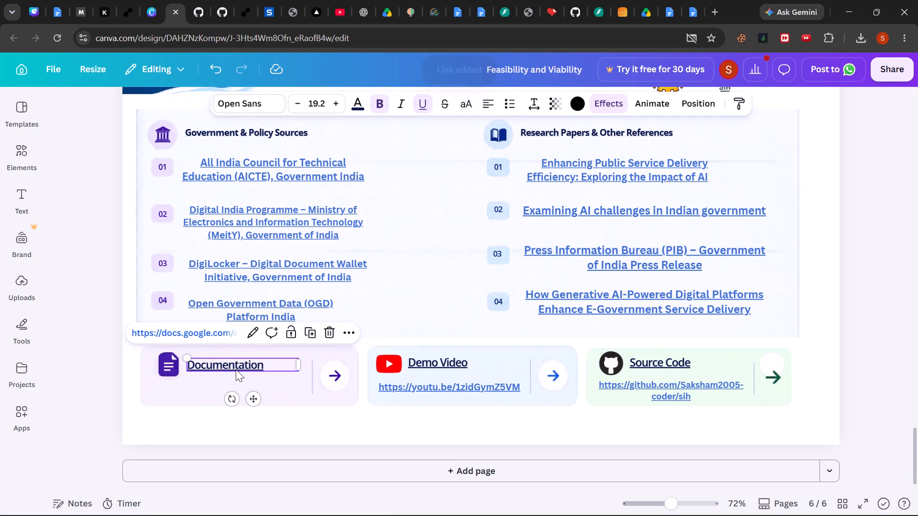
left_click(197, 331)
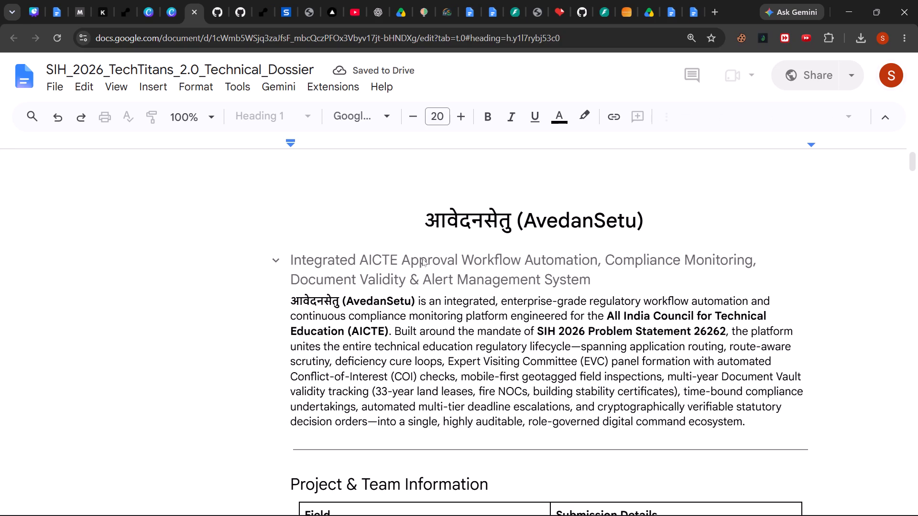
scroll(422, 258, "down", 5)
scroll(609, 386, "down", 5)
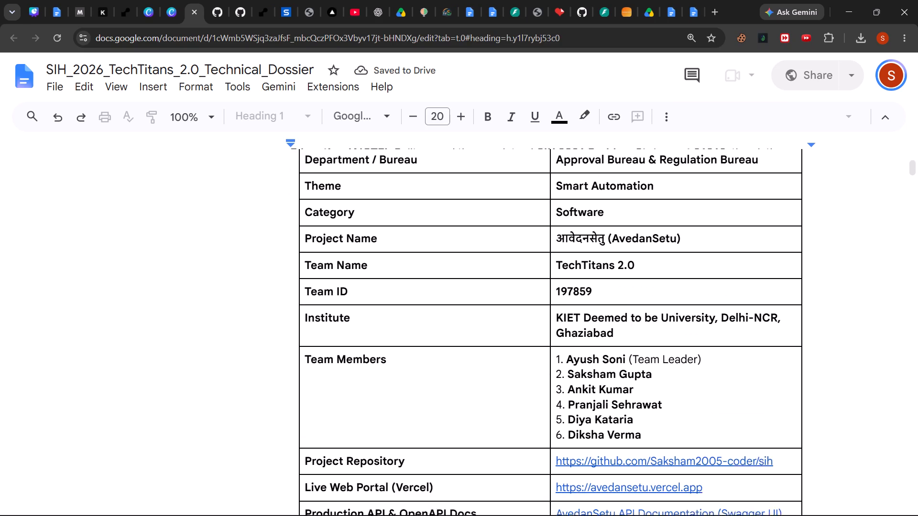
scroll(609, 386, "down", 4)
scroll(609, 386, "up", 7)
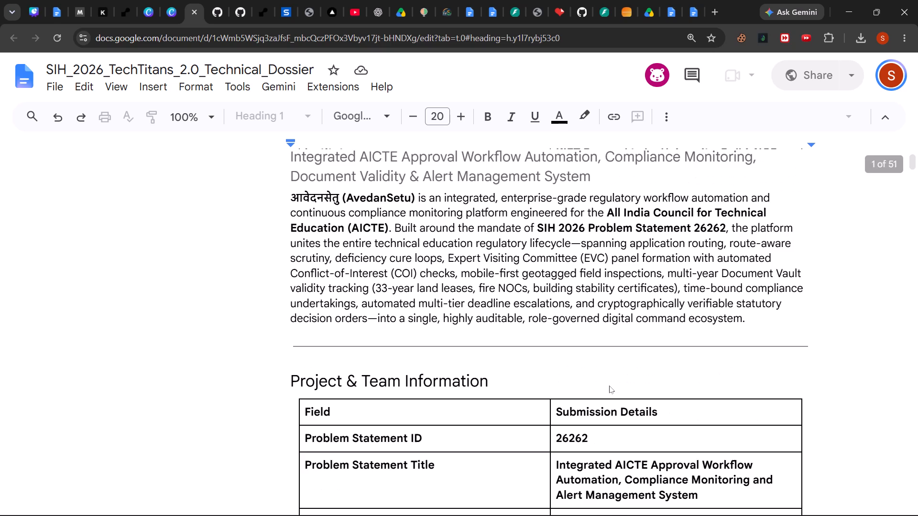
left_click(167, 2)
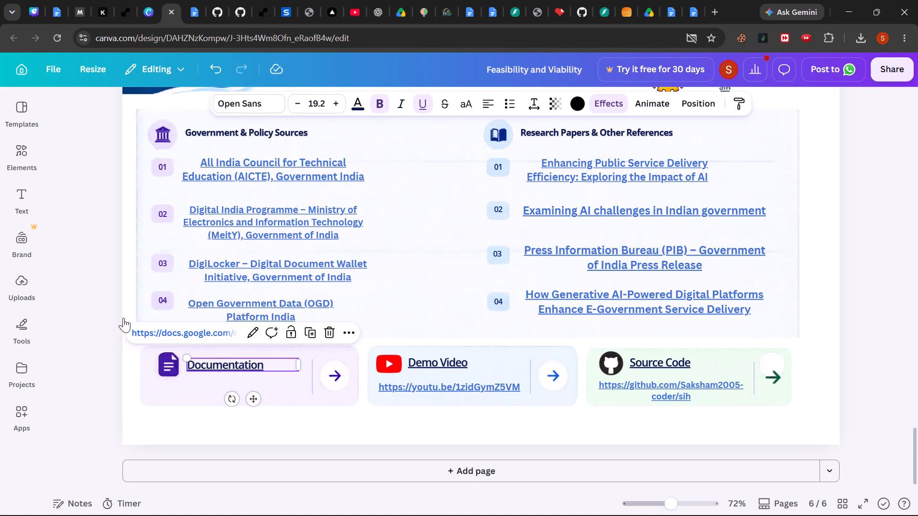
left_click(92, 298)
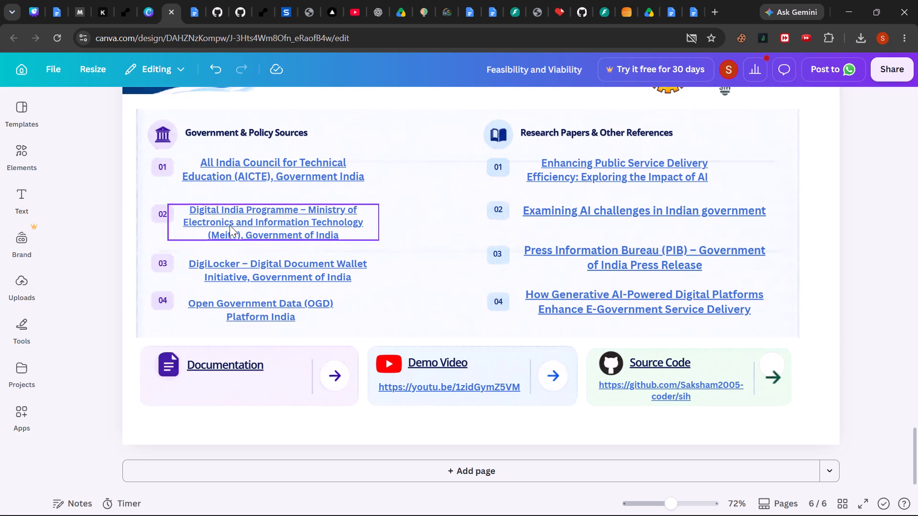
Add a new text box to page 6 and paste the copied dossier URL over its whole placeholder text.
left_click(33, 118)
left_click(23, 169)
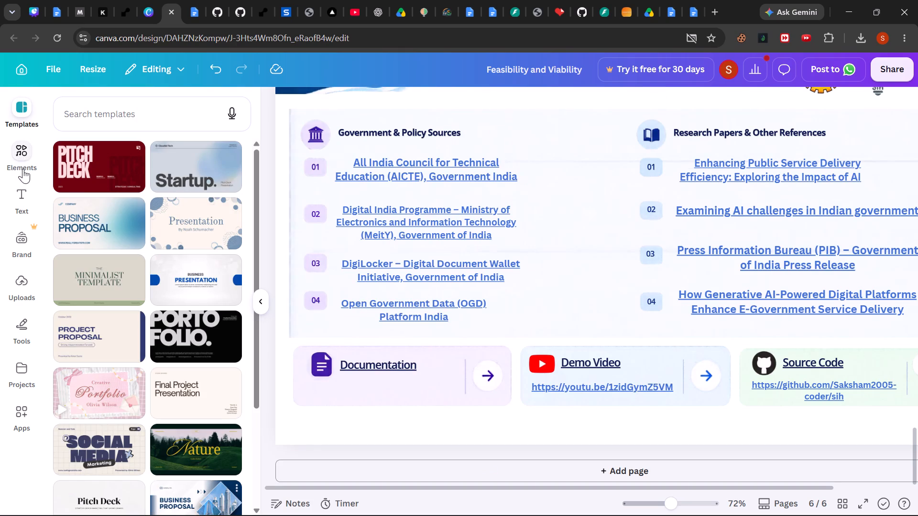
left_click(21, 200)
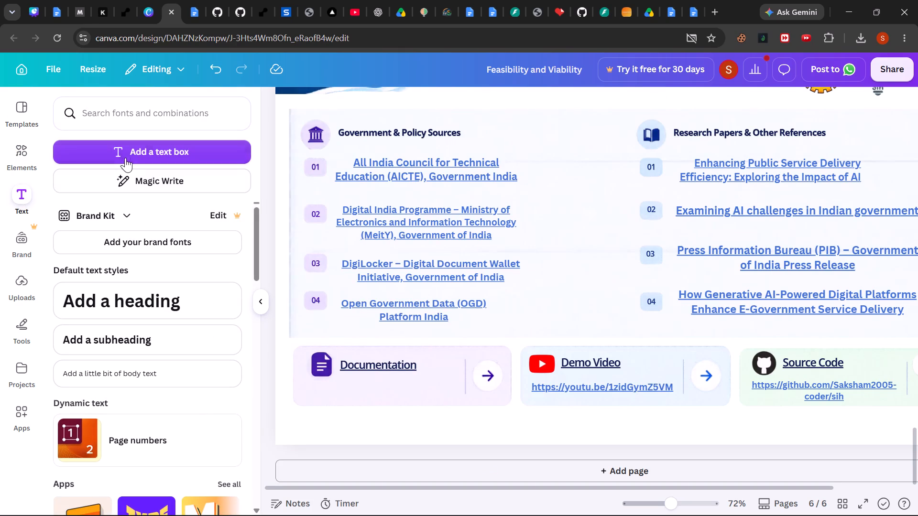
left_click(141, 155)
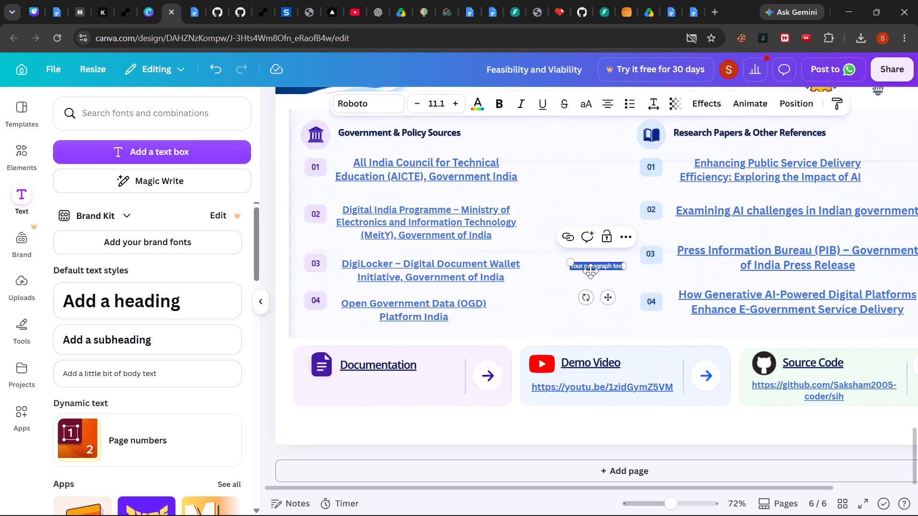
key("ctrl+v")
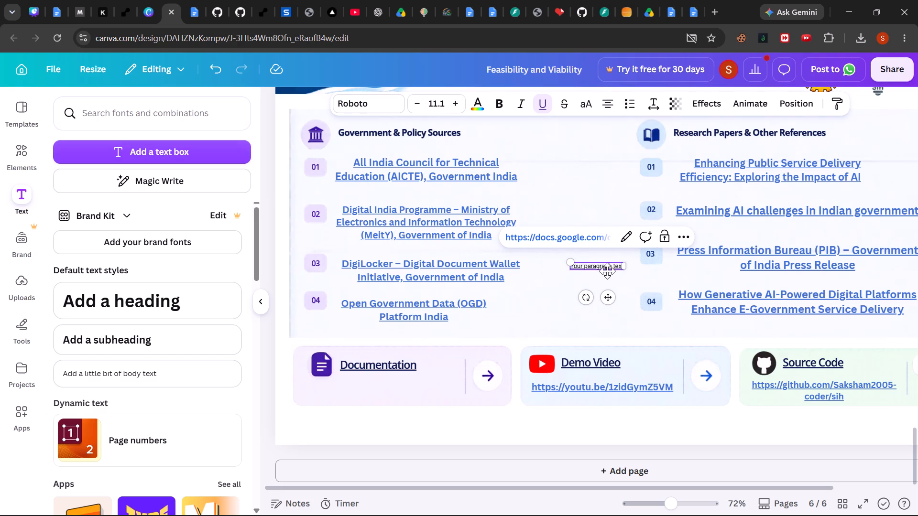
double_click(603, 266)
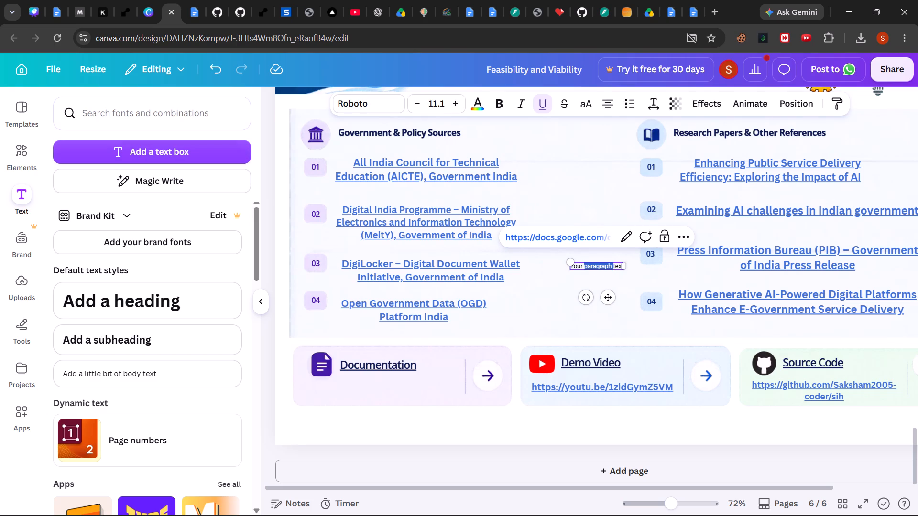
key("ctrl+a")
key("ctrl+v")
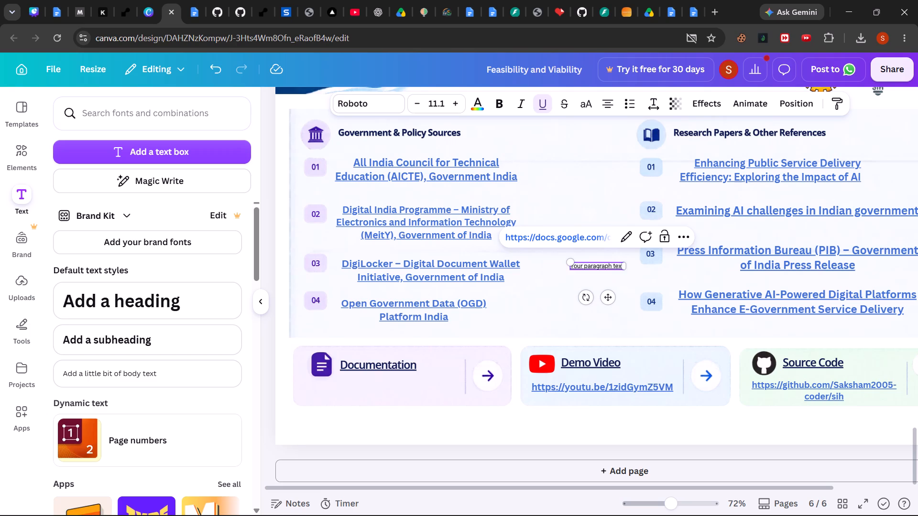
Open the link attached to the new text box and return to the presentation.
left_click(584, 234)
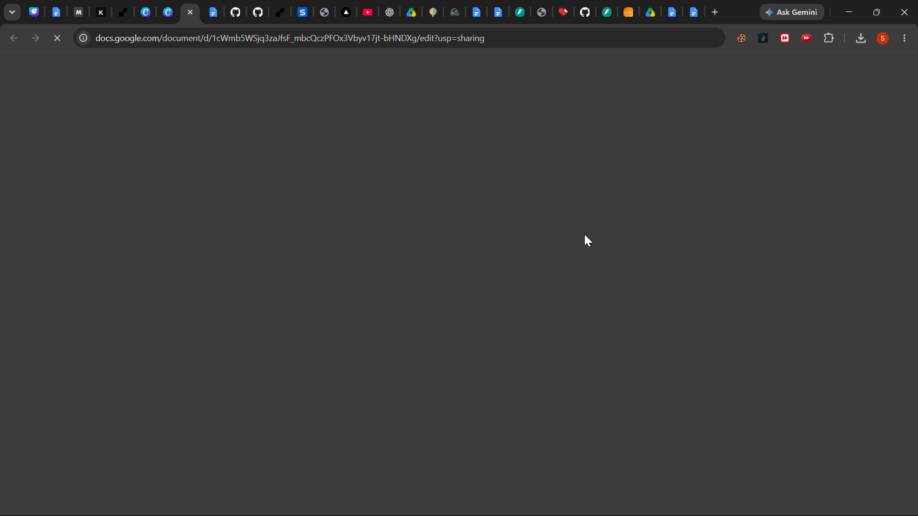
left_click(167, 9)
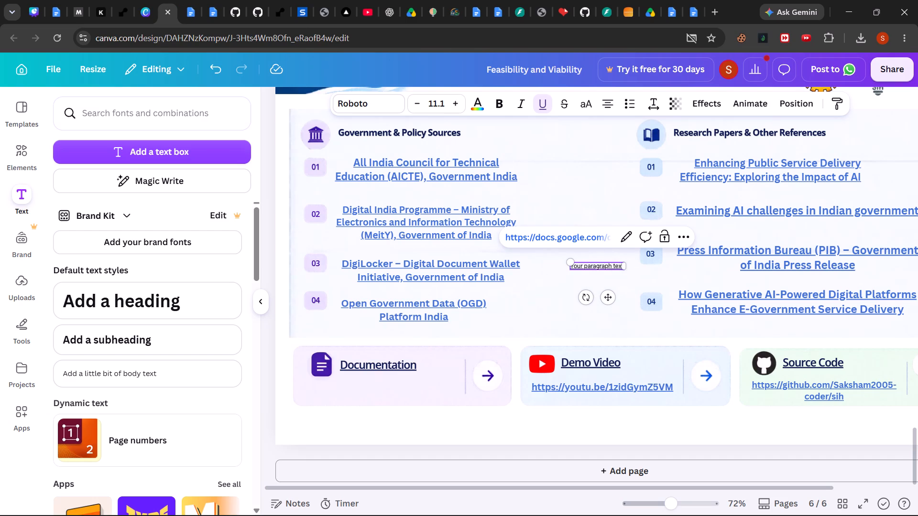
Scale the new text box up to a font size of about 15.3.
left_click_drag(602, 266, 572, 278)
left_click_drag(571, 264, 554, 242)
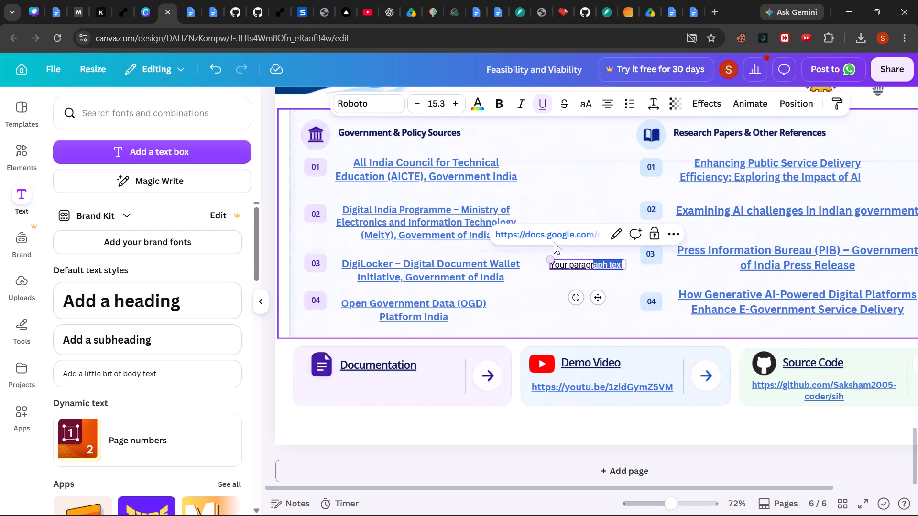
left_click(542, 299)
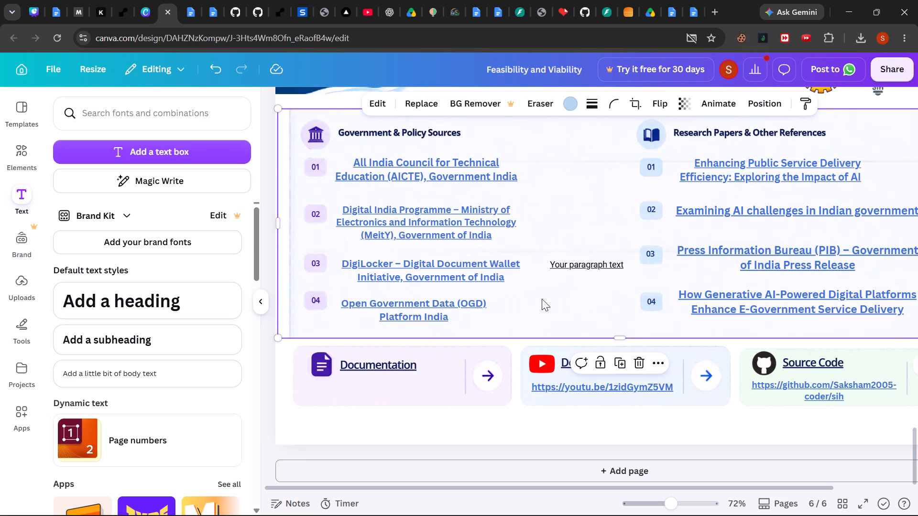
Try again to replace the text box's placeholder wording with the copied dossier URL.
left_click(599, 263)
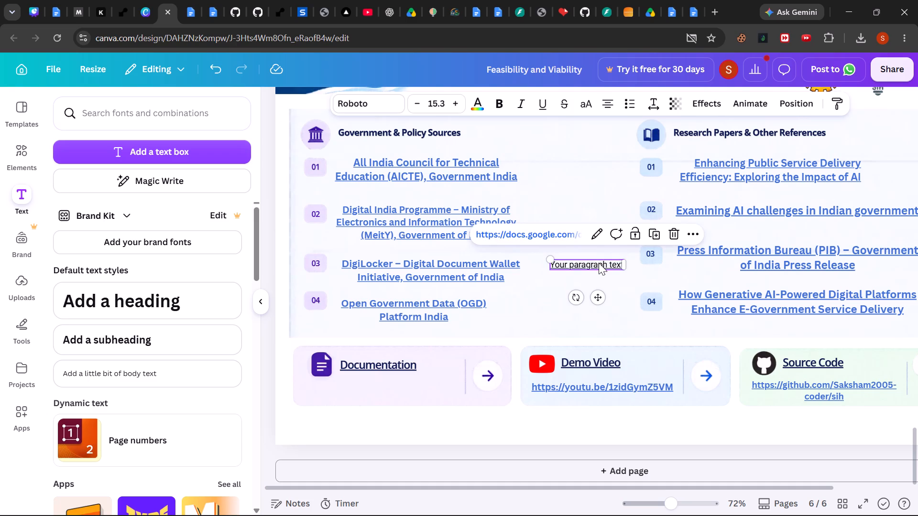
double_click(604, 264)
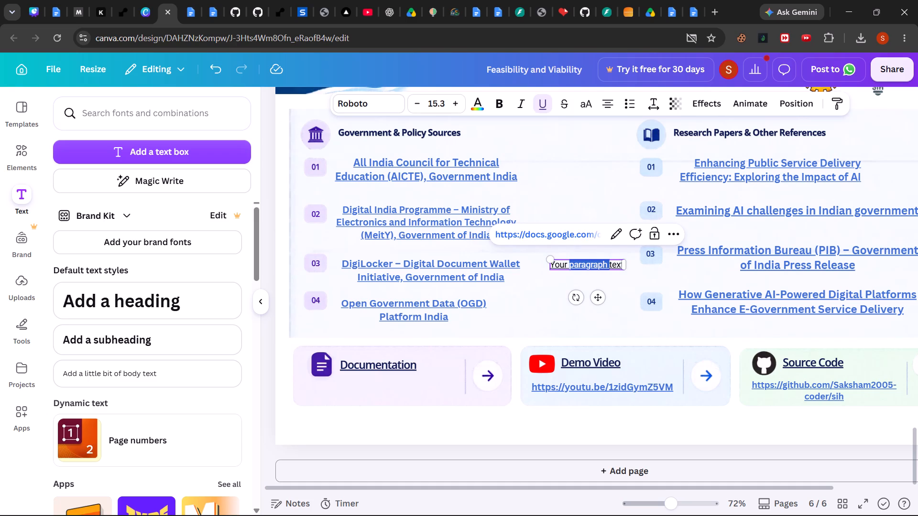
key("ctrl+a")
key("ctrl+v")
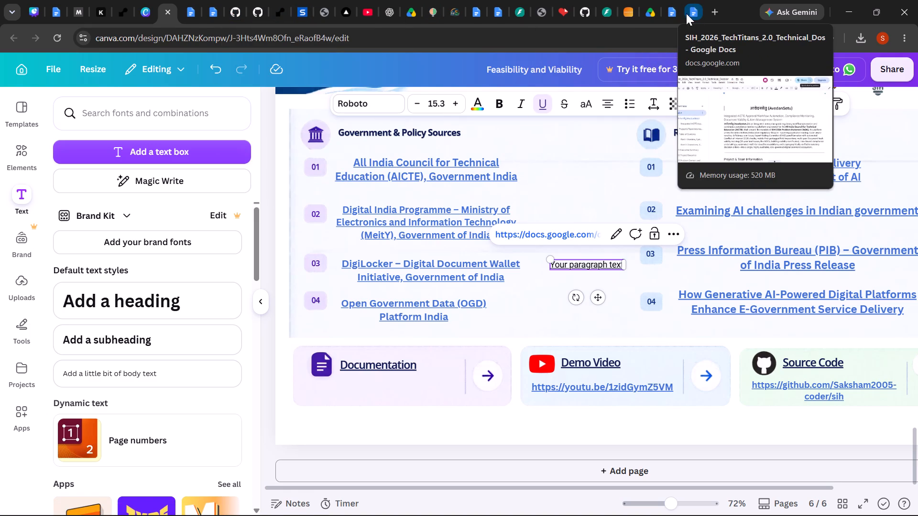
Open the Documentation heading's link, copy the full URL of the opened dossier document, and return to the presentation.
left_click(393, 365)
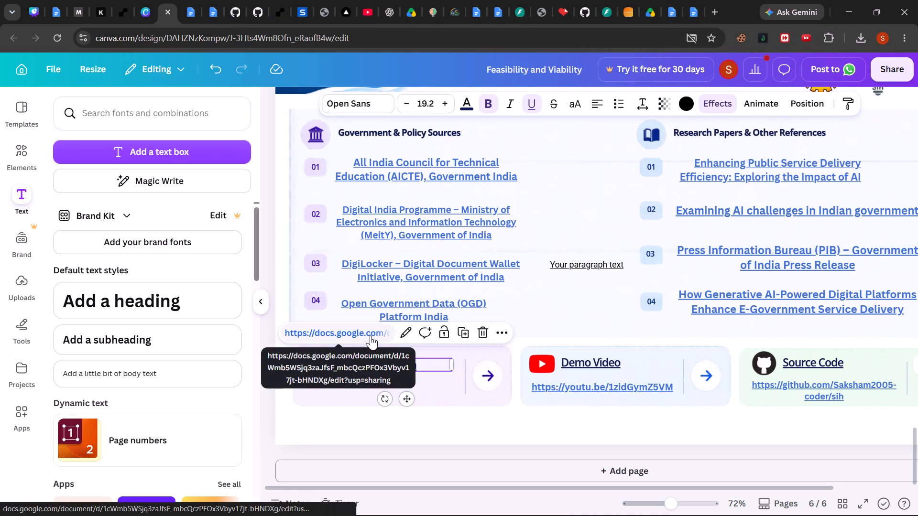
right_click(371, 335)
right_click(371, 335)
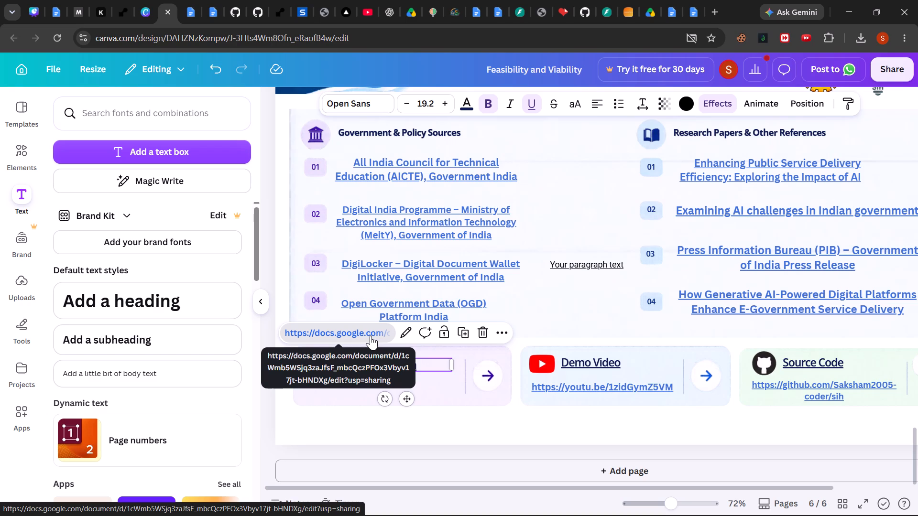
left_click(371, 335)
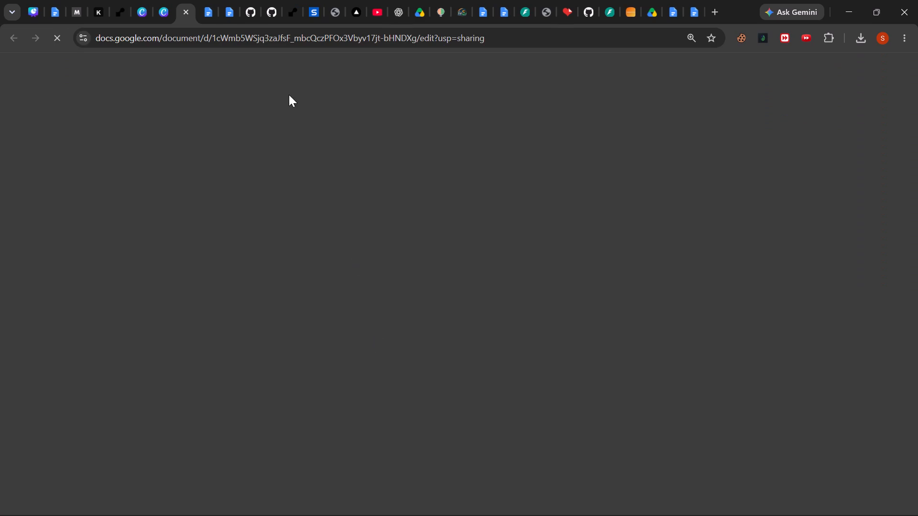
left_click(493, 36)
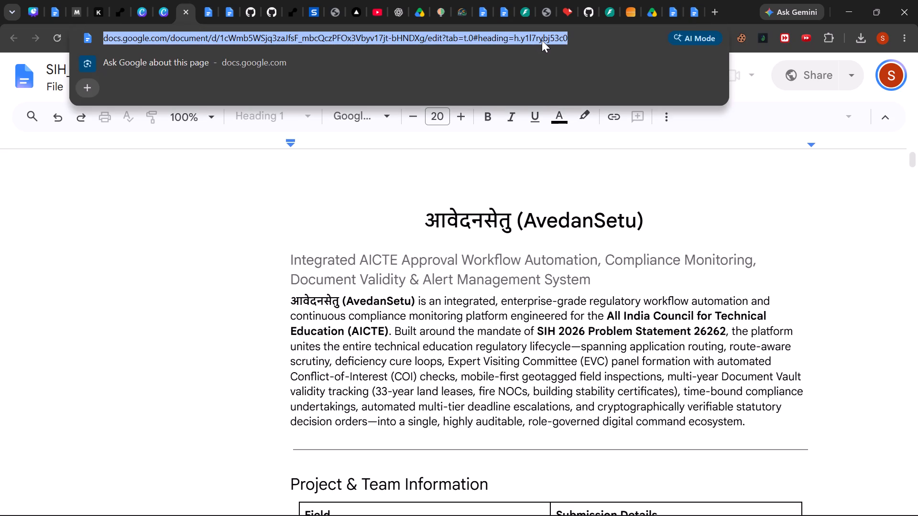
key("ctrl+c")
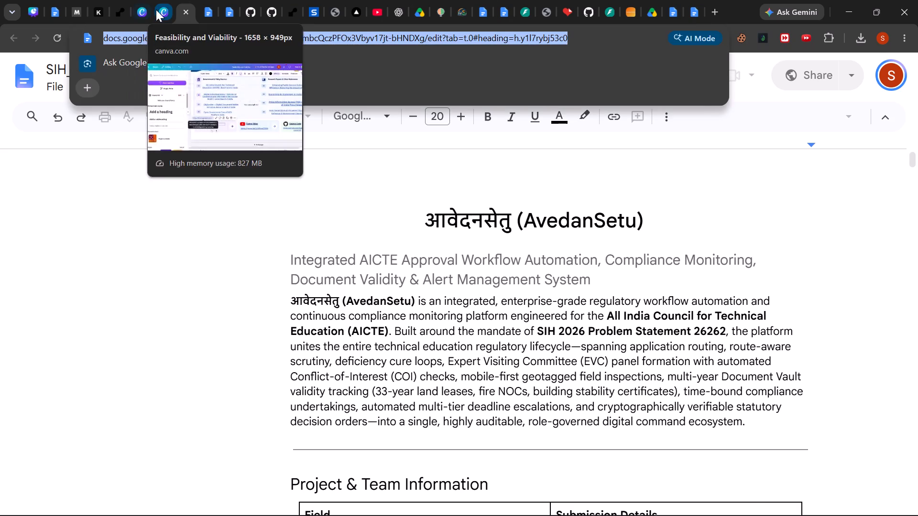
left_click(156, 10)
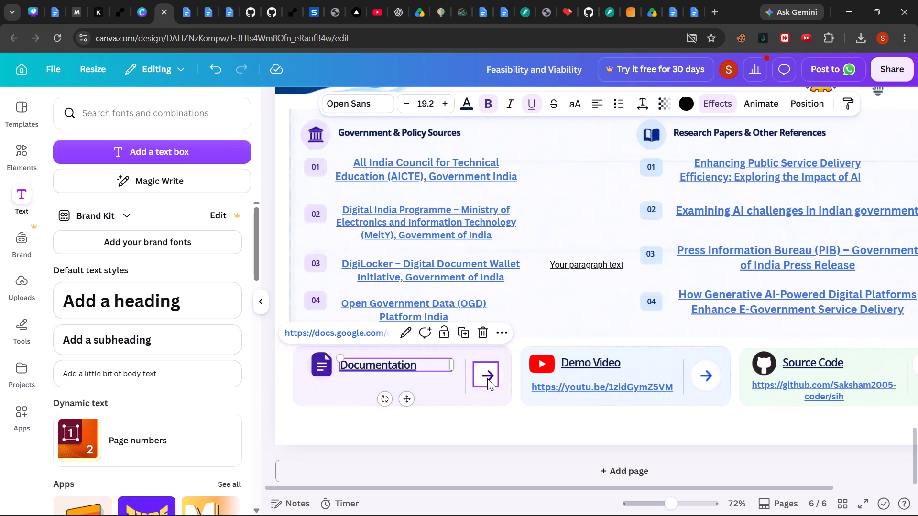
Paste the newly copied document URL over all of the placeholder text in the new text box.
left_click(596, 267)
double_click(602, 266)
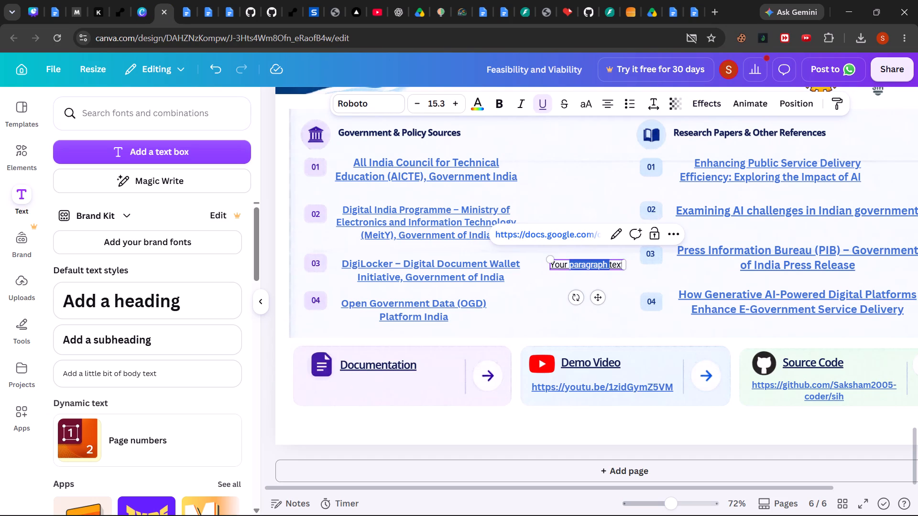
key("ctrl+a")
key("ctrl+v")
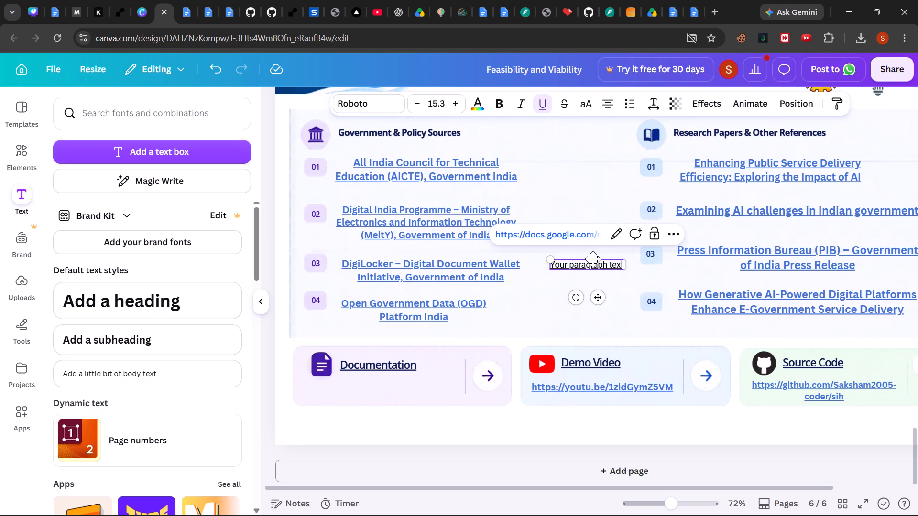
Enlarge the linked placeholder text box to a font size of about 25.9.
left_click_drag(551, 259, 546, 255)
left_click_drag(546, 255, 505, 221)
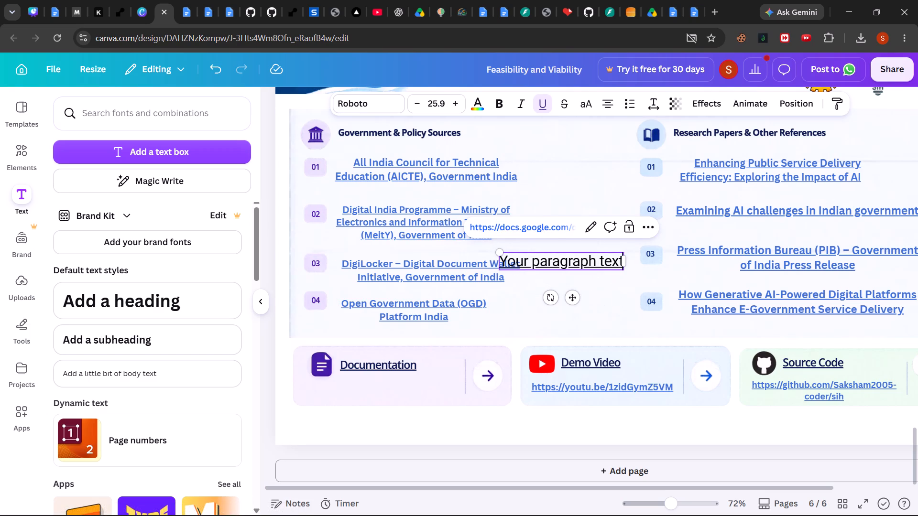
Move the linked placeholder text box into the Documentation card, directly below the Documentation heading.
left_click_drag(596, 259, 577, 272)
left_click(577, 272)
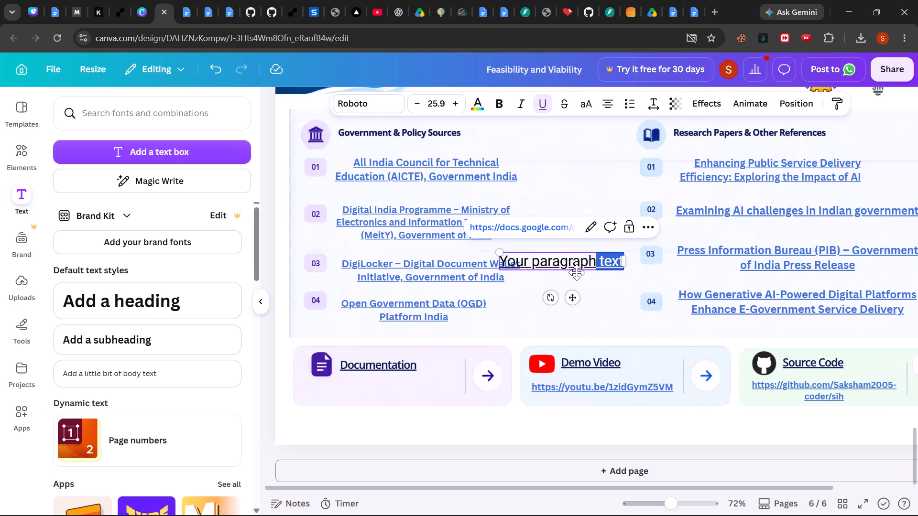
left_click_drag(568, 261, 434, 382)
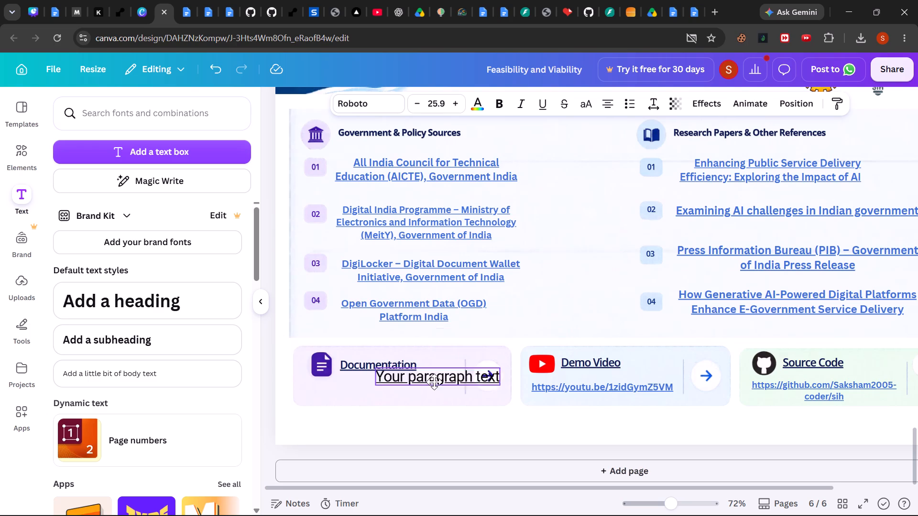
left_click_drag(434, 382, 387, 386)
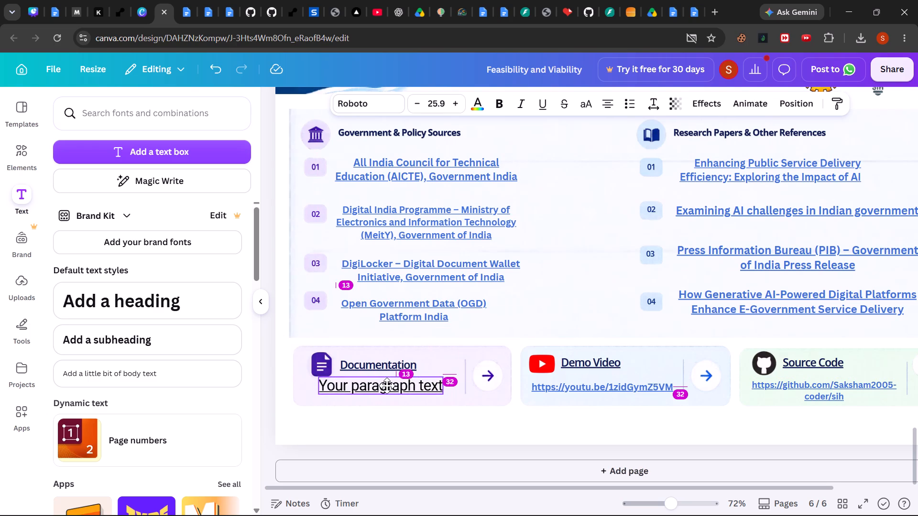
left_click_drag(387, 386, 387, 386)
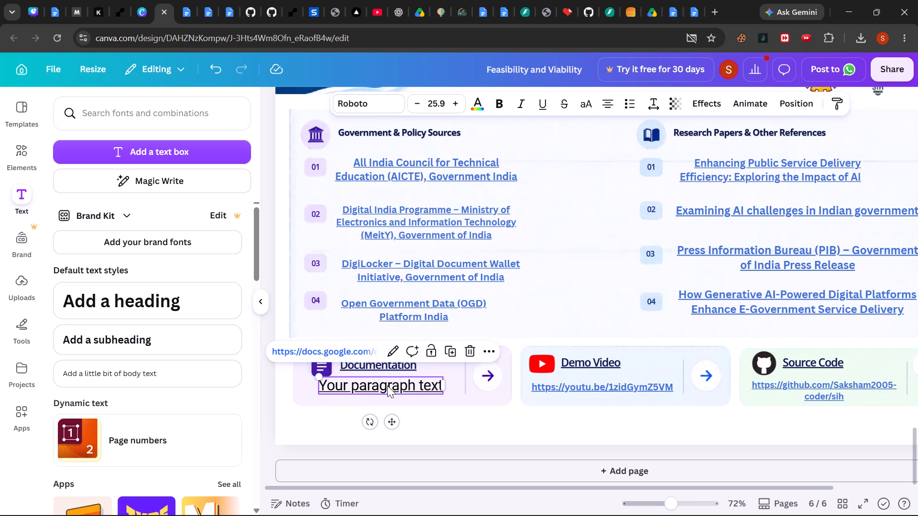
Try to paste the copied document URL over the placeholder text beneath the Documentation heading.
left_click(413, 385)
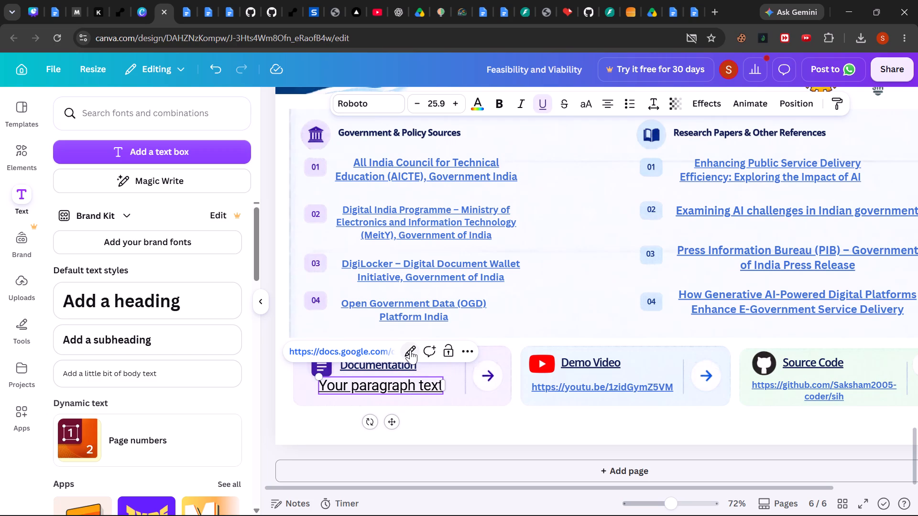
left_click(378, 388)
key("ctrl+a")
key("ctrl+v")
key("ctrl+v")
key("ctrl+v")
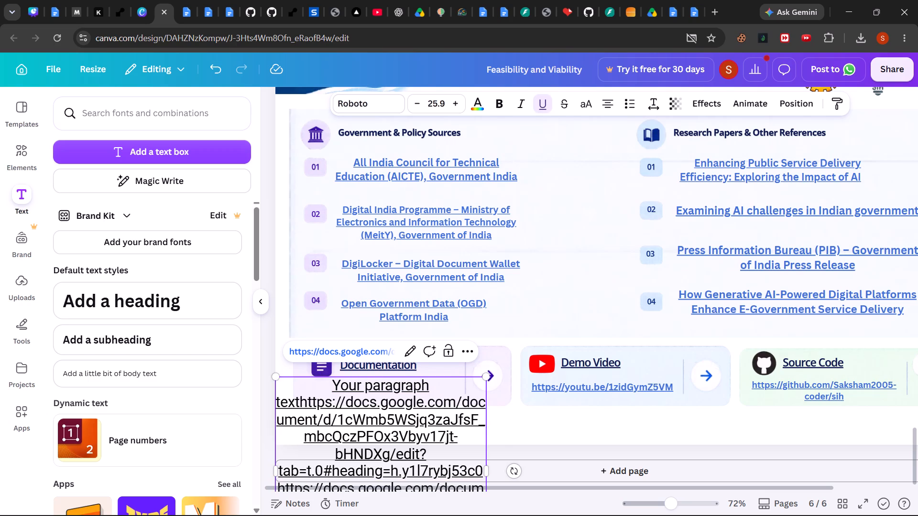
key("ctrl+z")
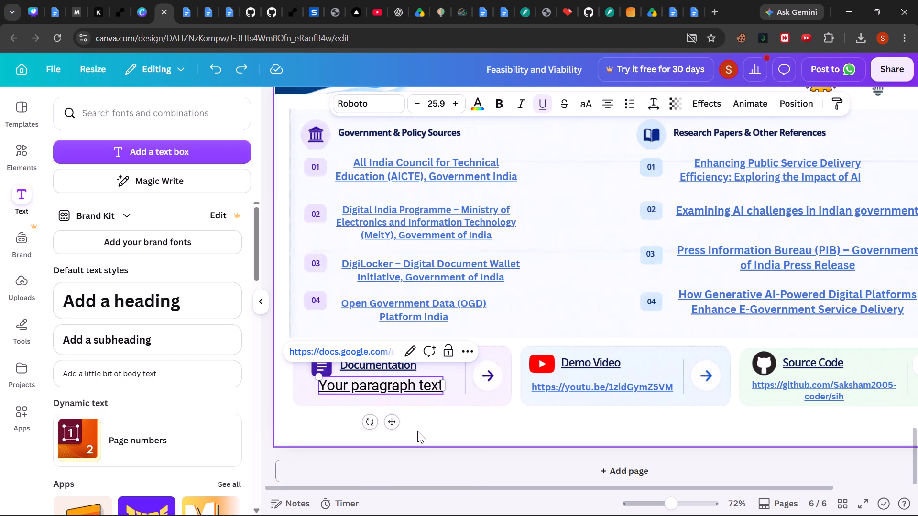
Clear the placeholder text beneath the Documentation heading and paste the copied Google Docs document URL in its place.
key("BackSpace")
key("BackSpace")
key("BackSpace")
key("BackSpace")
key("BackSpace")
key("BackSpace")
key("BackSpace")
key("BackSpace")
key("BackSpace")
key("BackSpace")
key("BackSpace")
key("BackSpace")
key("BackSpace")
key("BackSpace")
key("BackSpace")
key("BackSpace")
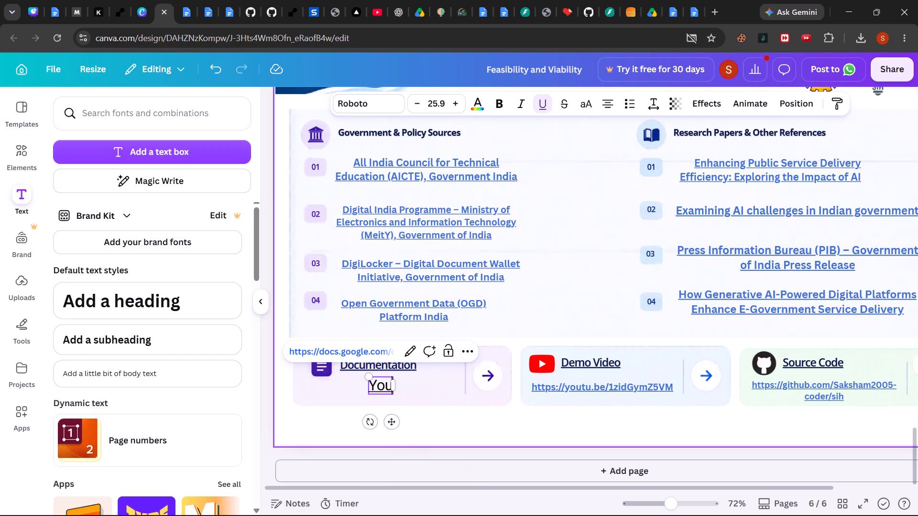
key("BackSpace")
key("BackSpace")
key("ctrl+v")
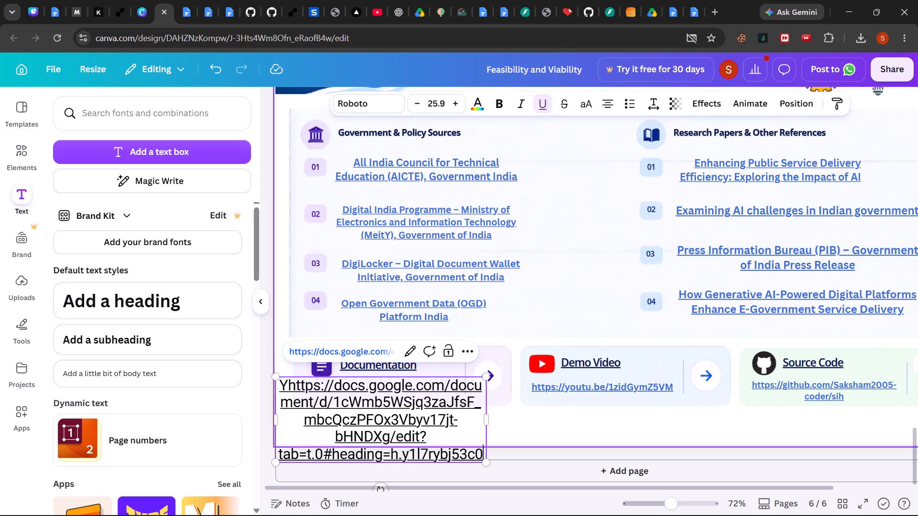
left_click(285, 386)
key("BackSpace")
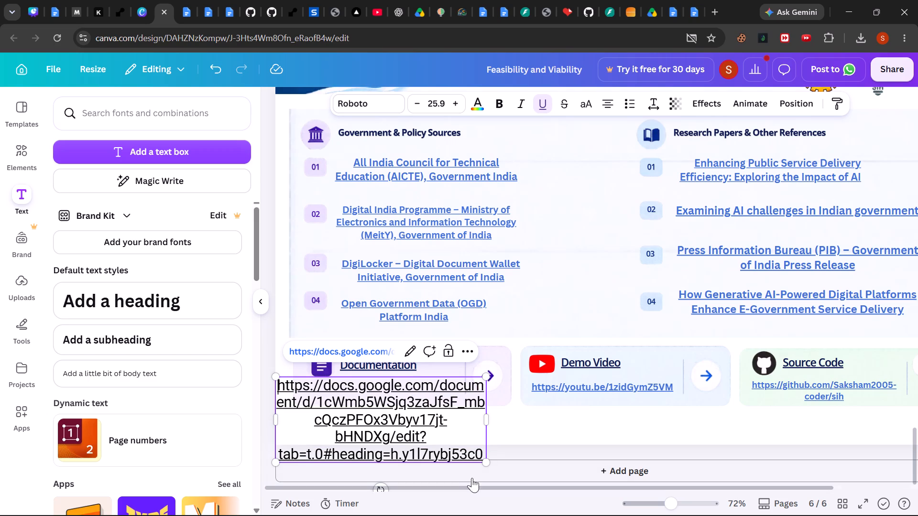
Shrink the URL text box to a font size of about 13.4 and widen it until the URL fits on two lines.
left_click_drag(485, 464, 385, 317)
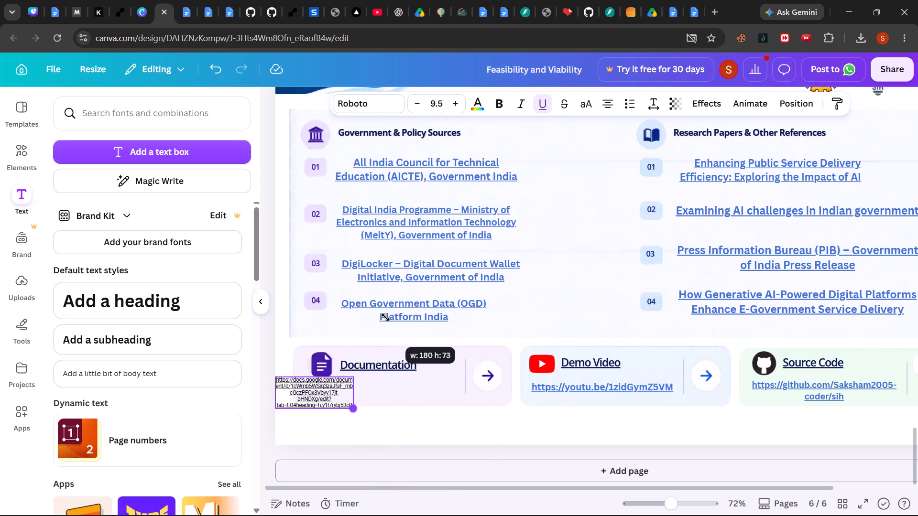
left_click_drag(385, 317, 415, 352)
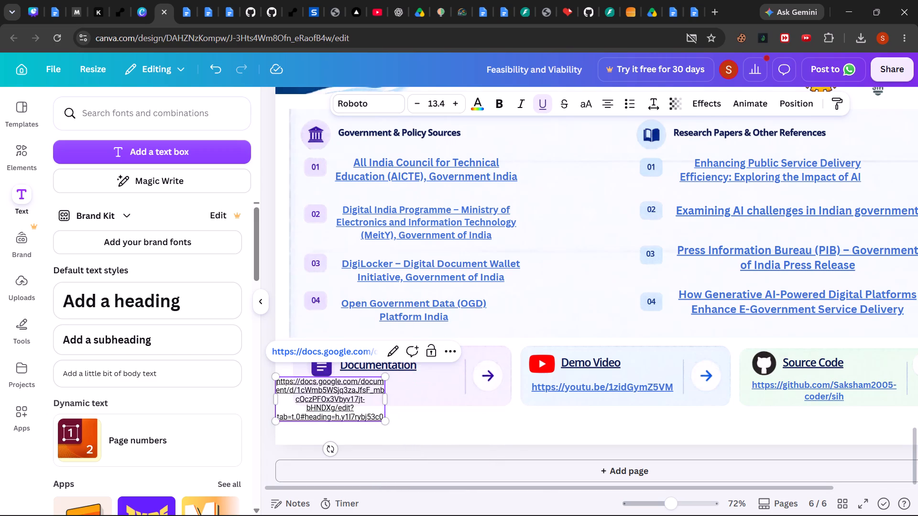
left_click_drag(388, 399, 514, 393)
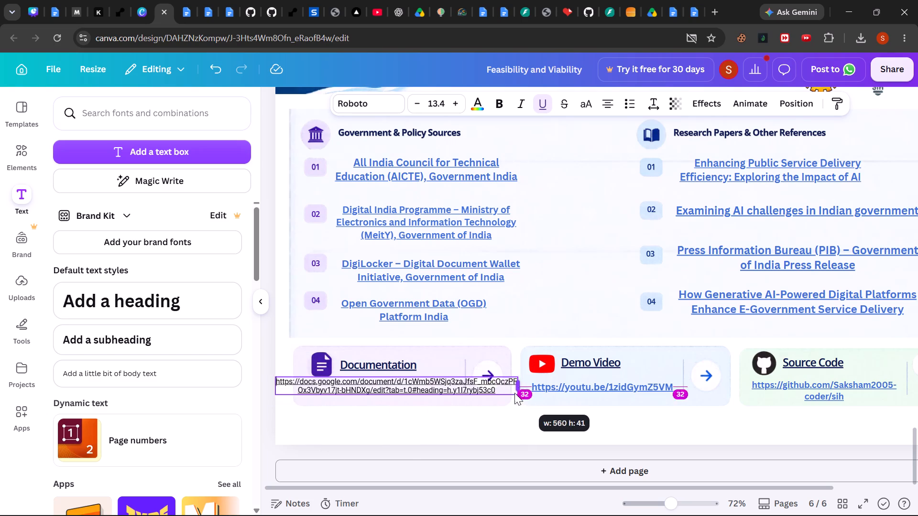
left_click_drag(514, 393, 503, 388)
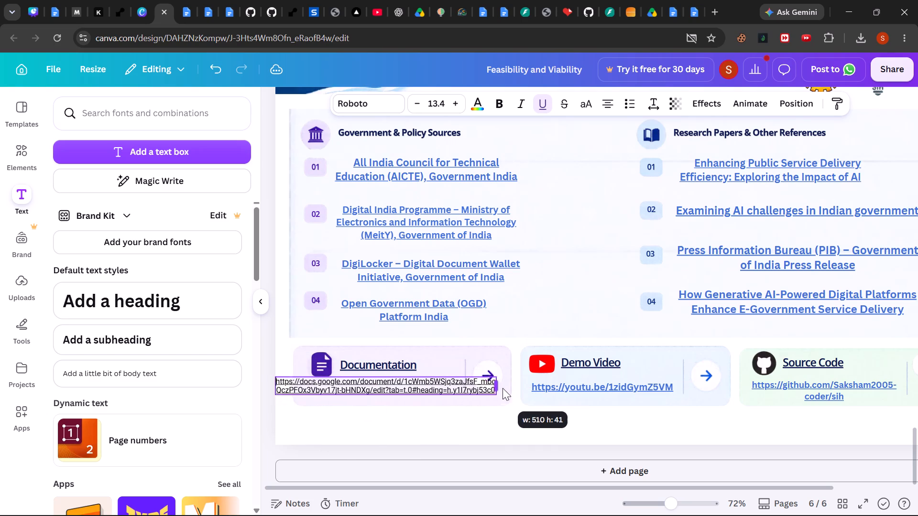
left_click_drag(503, 388, 506, 387)
Check the link settings of the document URL text box beneath the Documentation heading.
right_click(407, 392)
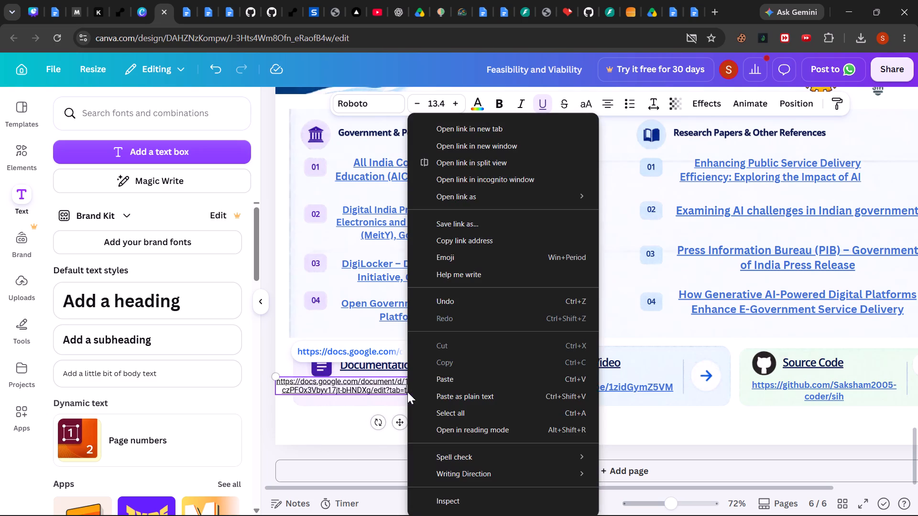
left_click(393, 385)
right_click(393, 385)
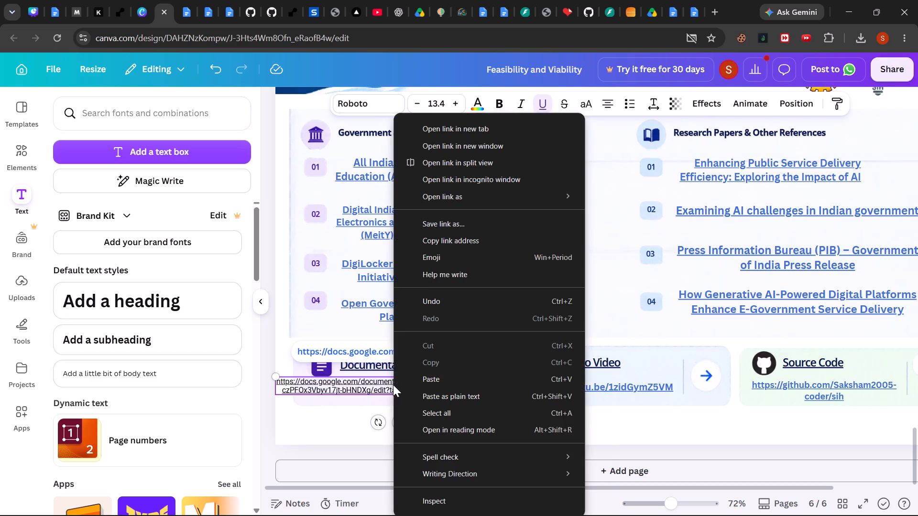
left_click(381, 385)
left_click(381, 385)
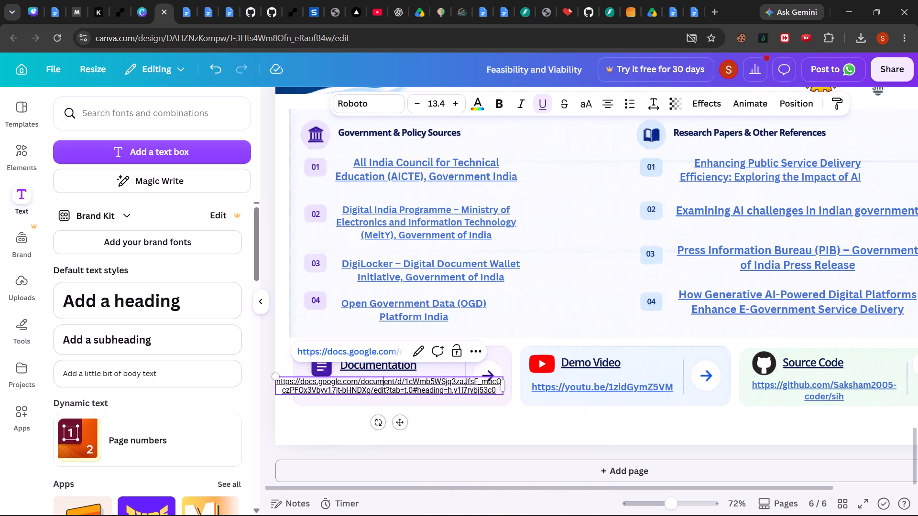
right_click(381, 385)
left_click(351, 385)
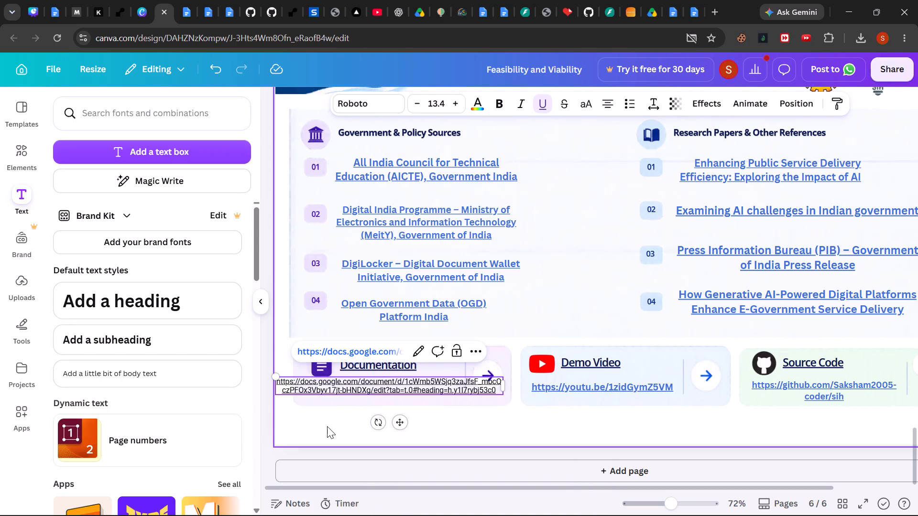
left_click(327, 426)
left_click(388, 386)
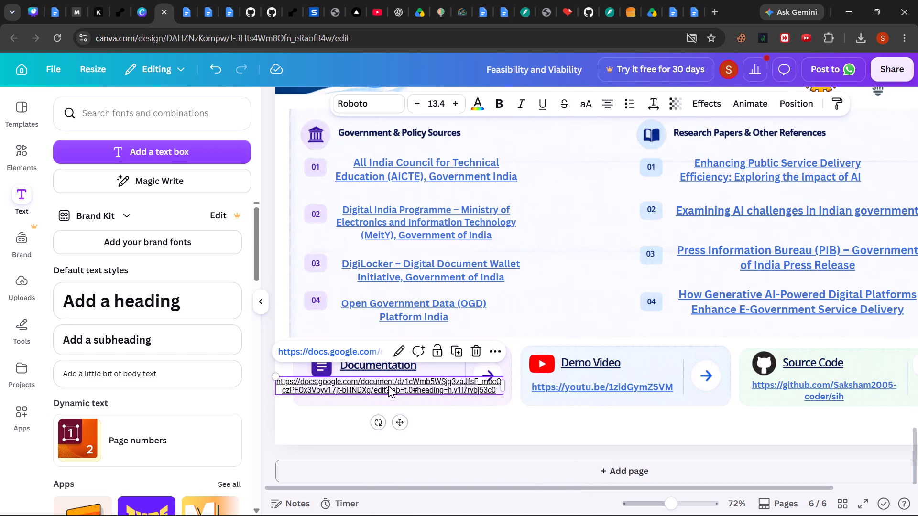
right_click(388, 386)
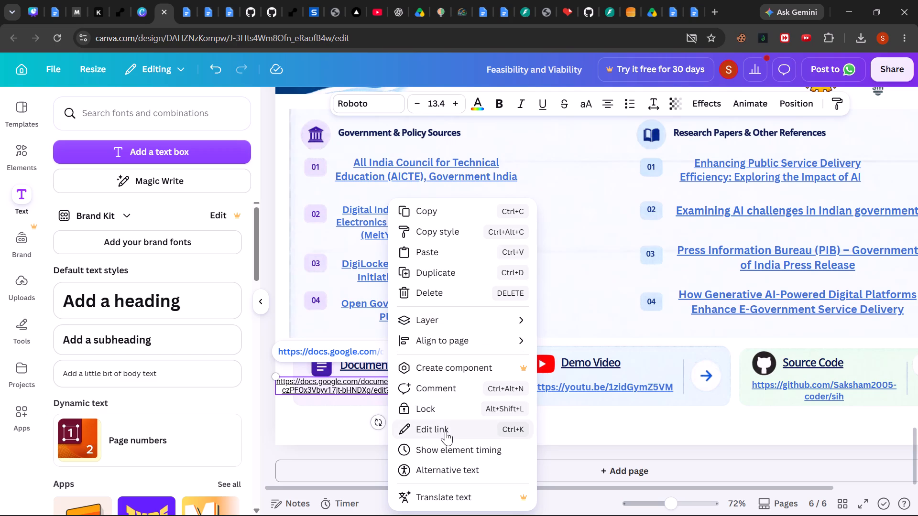
left_click(446, 431)
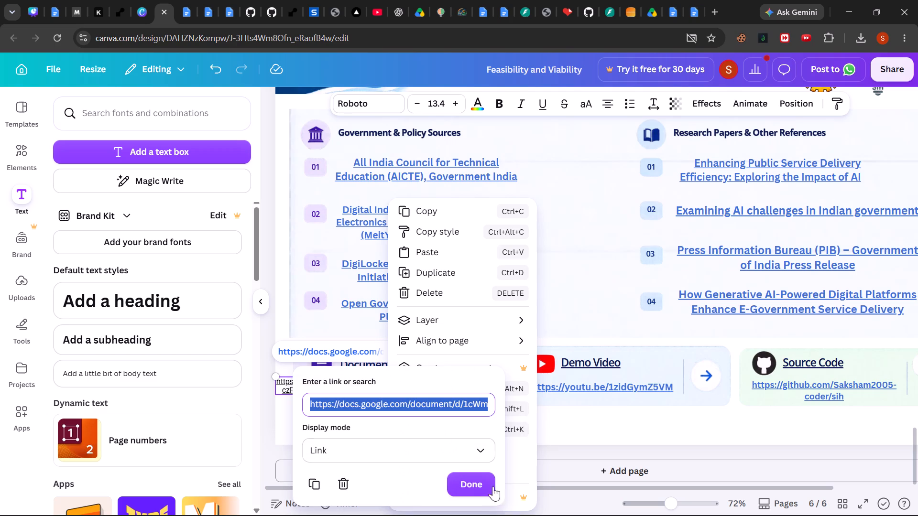
left_click(472, 483)
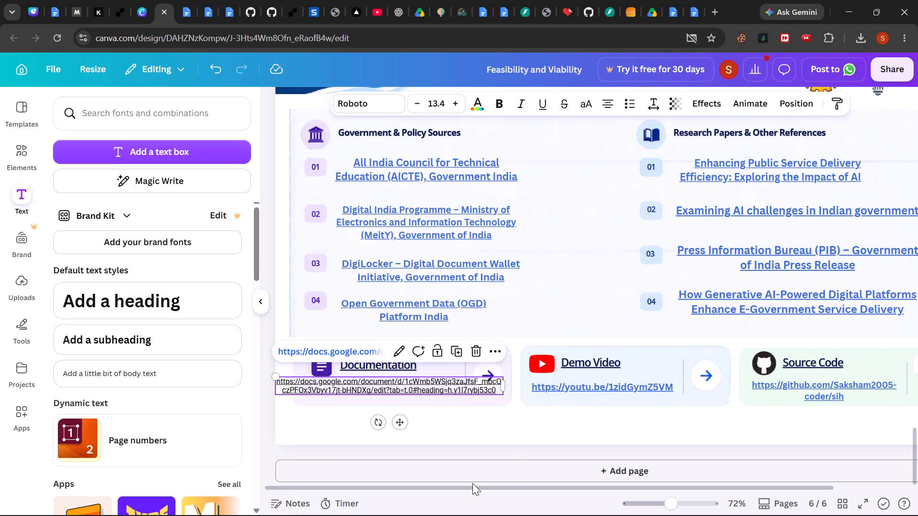
Copy the style of the Demo Video card's YouTube link text onto the Documentation card's URL text.
left_click(561, 279)
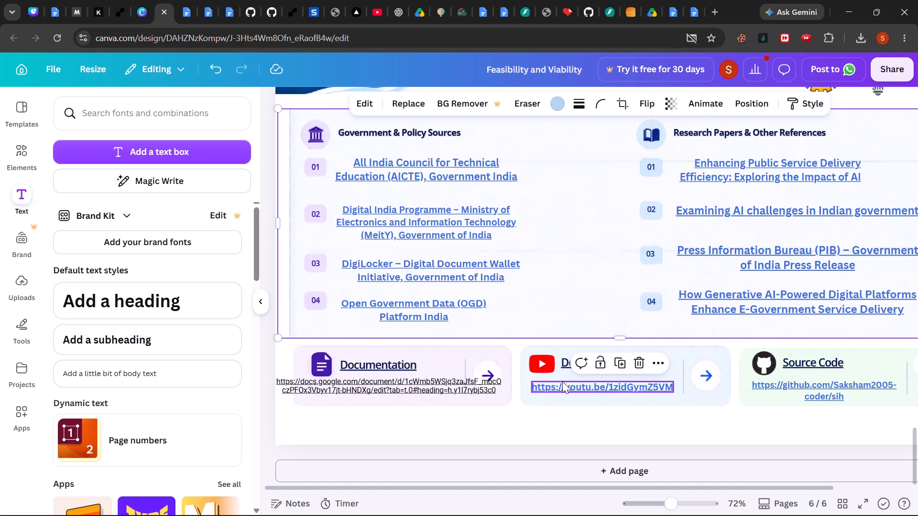
left_click(565, 387)
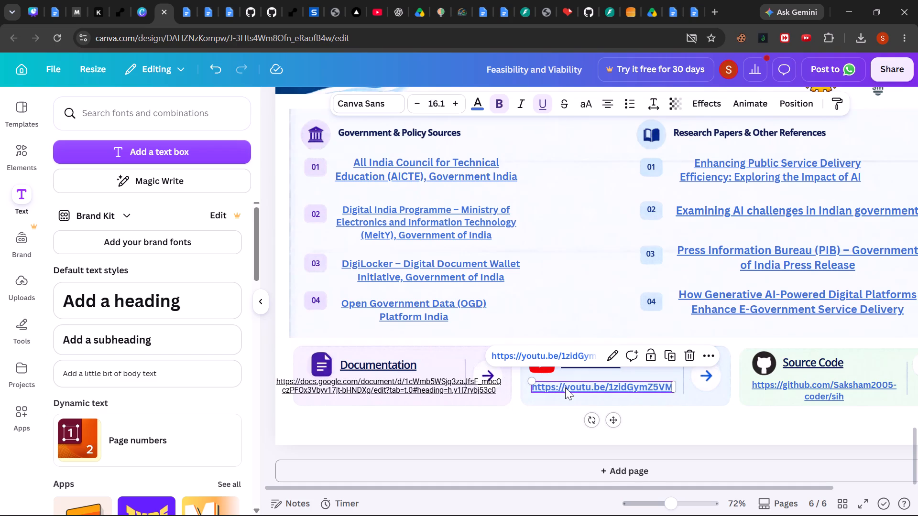
right_click(565, 387)
left_click(619, 224)
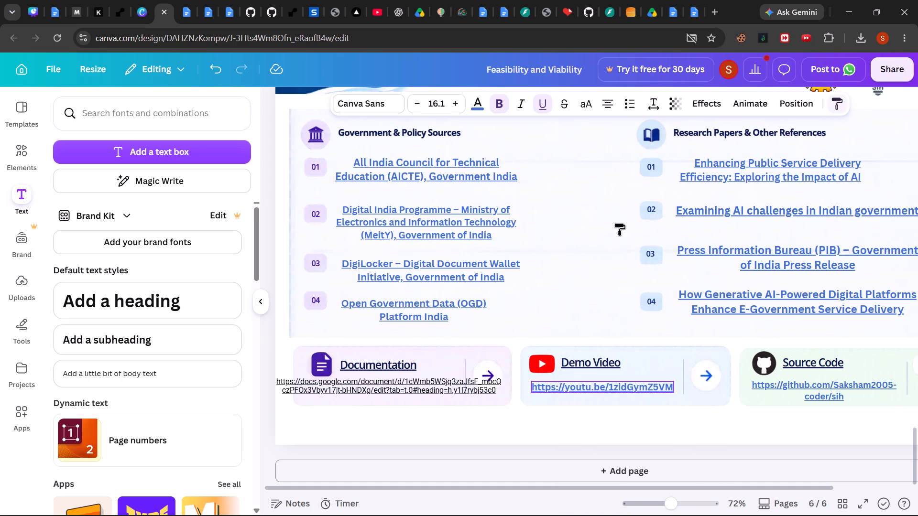
left_click(413, 384)
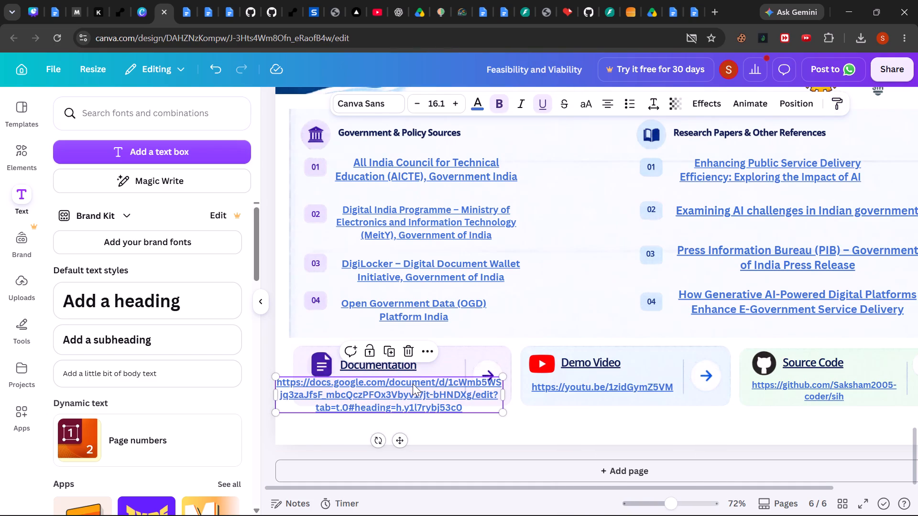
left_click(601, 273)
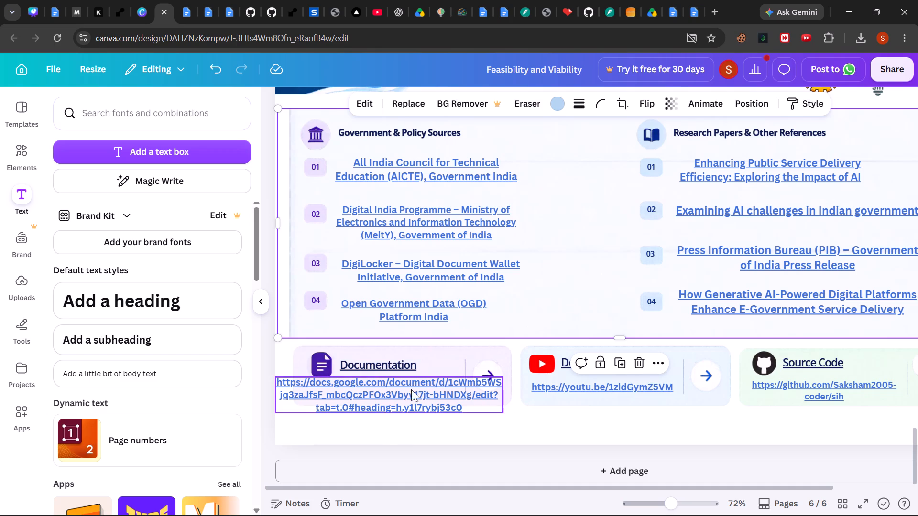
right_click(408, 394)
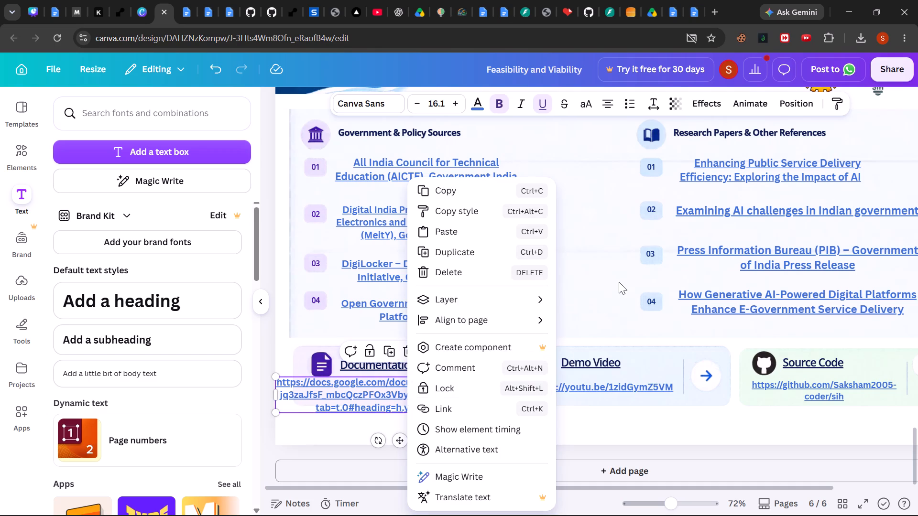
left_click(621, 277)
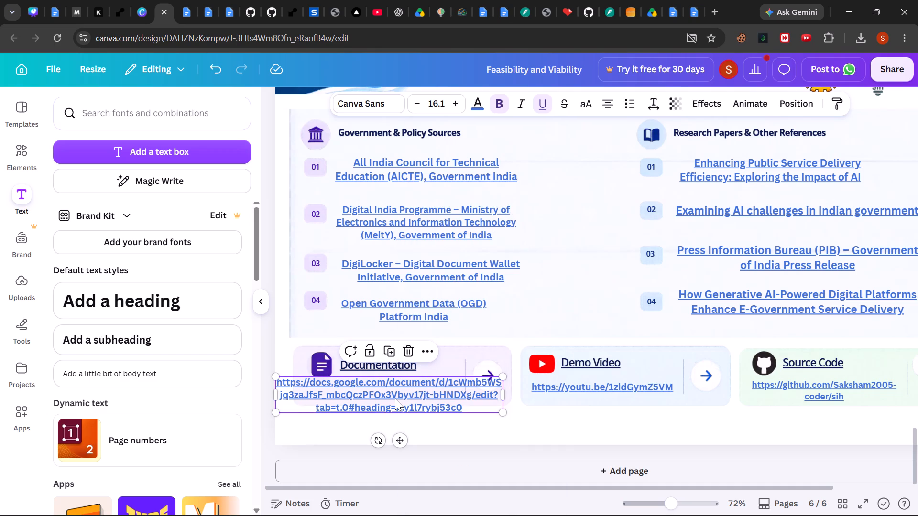
Scale the Documentation URL text box down to a font size of about 10.5.
left_click(395, 398)
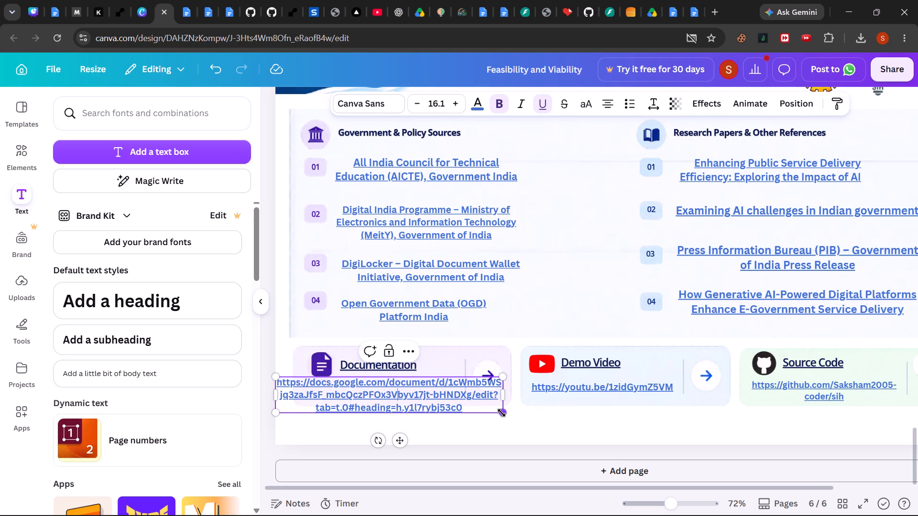
left_click_drag(502, 413, 441, 386)
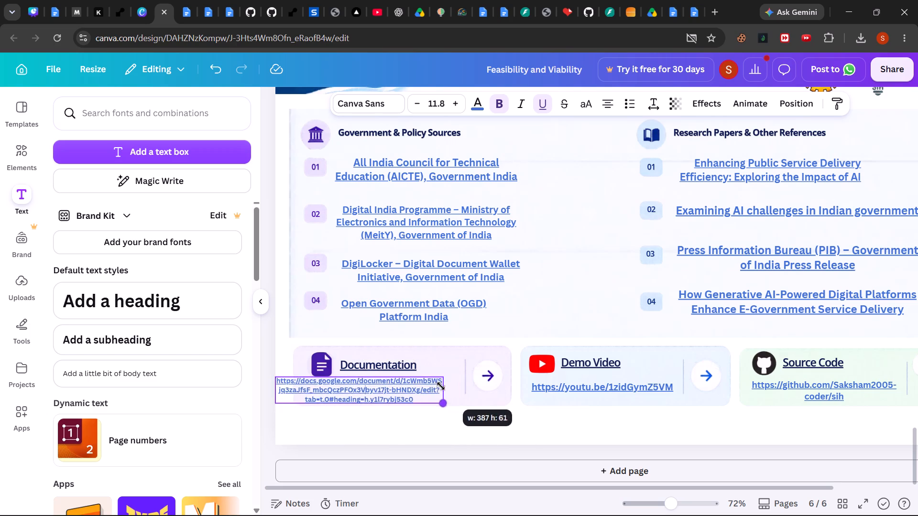
left_click_drag(441, 386, 422, 377)
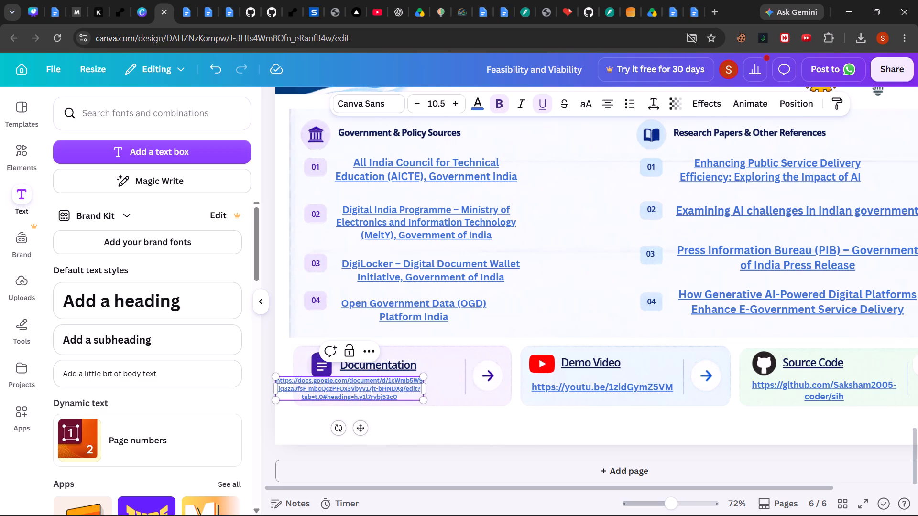
Move the URL text box into the Documentation card, directly beneath its heading and clear of the card's divider line.
left_click_drag(352, 391, 386, 387)
left_click(386, 387)
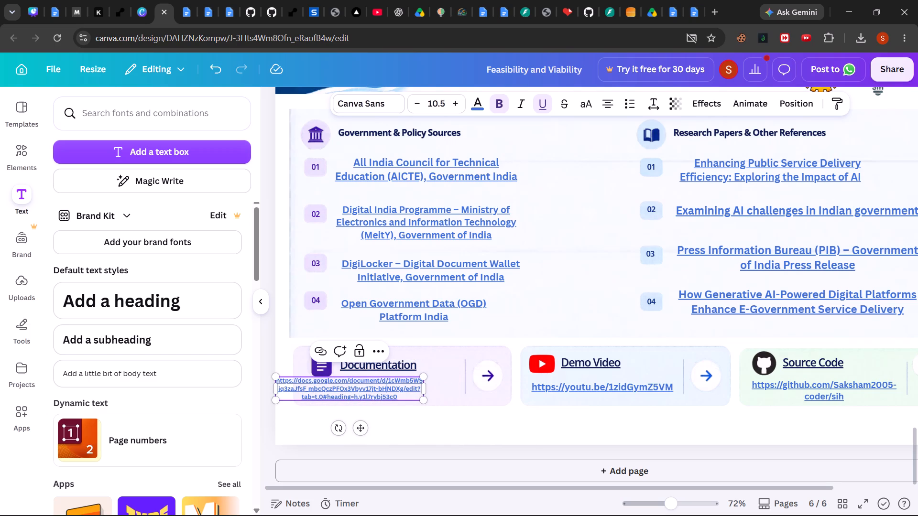
left_click(406, 422)
left_click_drag(360, 380, 393, 378)
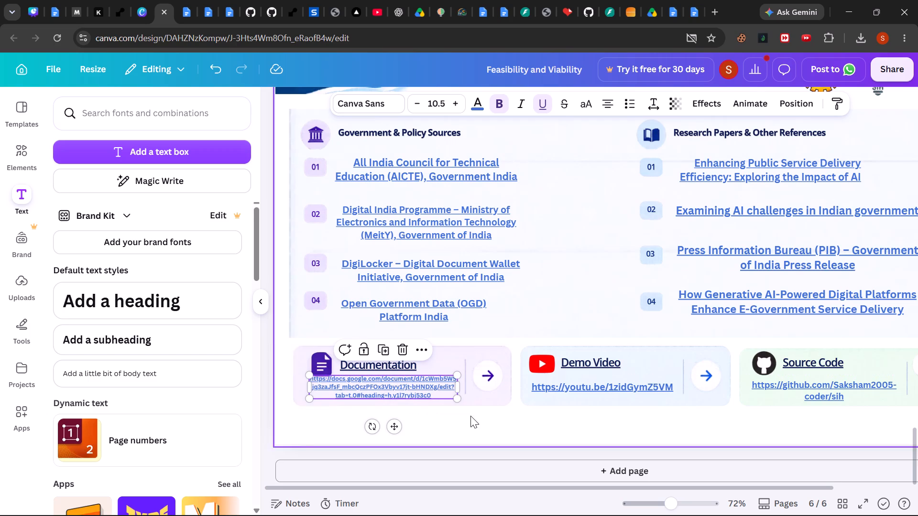
Narrow the Documentation URL text box to a width of about 322 and deselect it.
left_click_drag(459, 385, 449, 385)
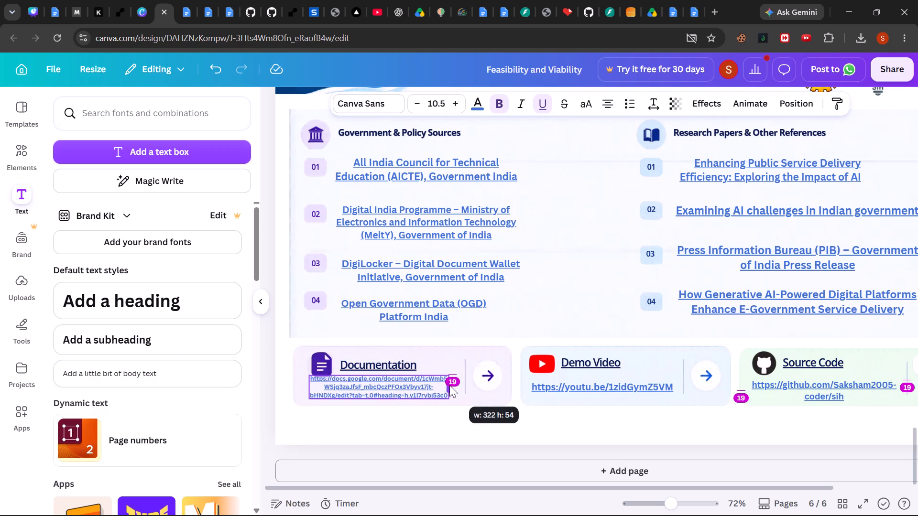
left_click_drag(449, 385, 450, 385)
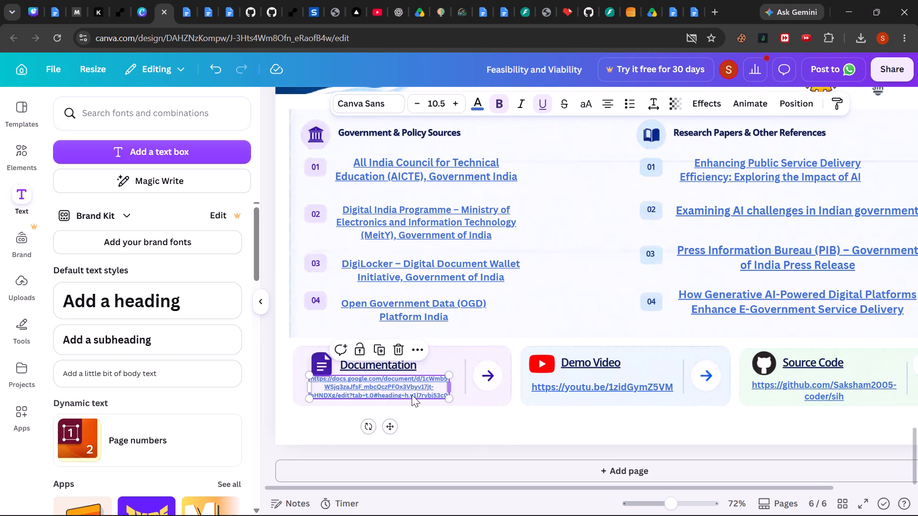
left_click(377, 389)
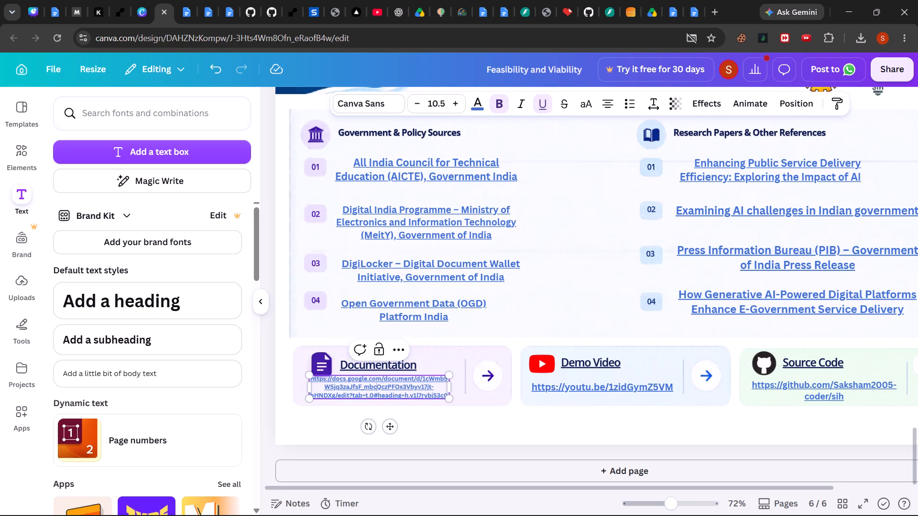
left_click(374, 388)
left_click(322, 420)
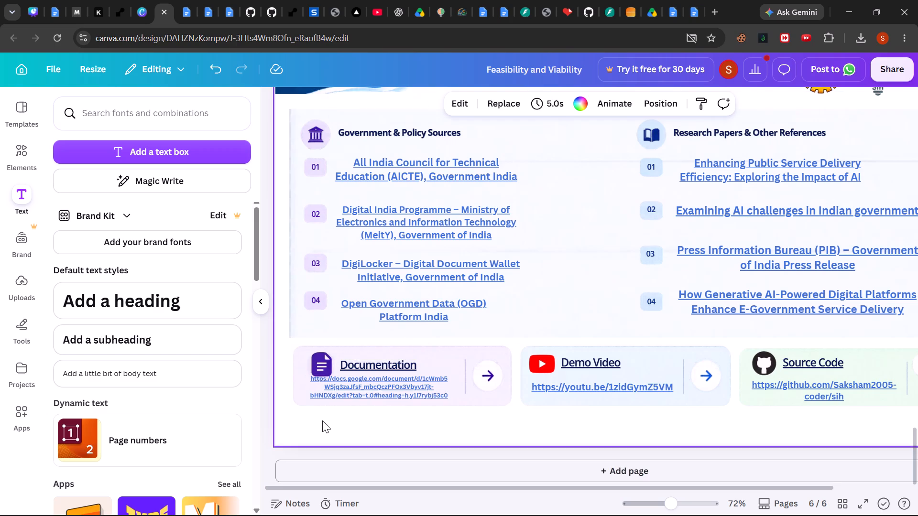
Nudge the URL text box within the Documentation card so it sits centred between the card's edge and the divider line.
left_click_drag(371, 387, 377, 388)
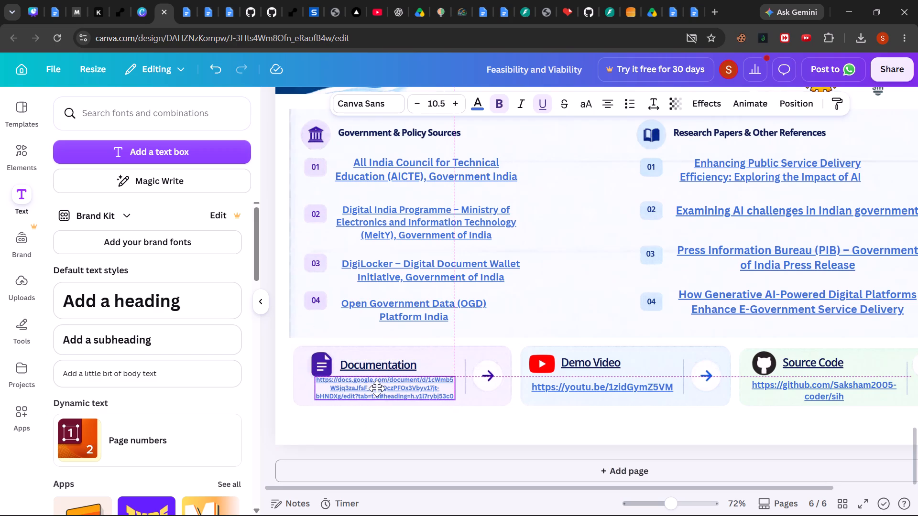
left_click_drag(377, 388, 385, 387)
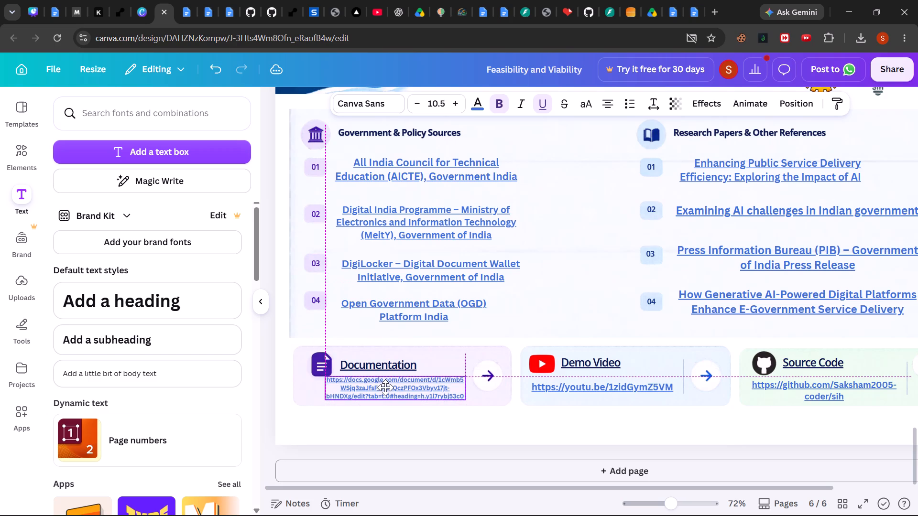
left_click_drag(385, 387, 385, 387)
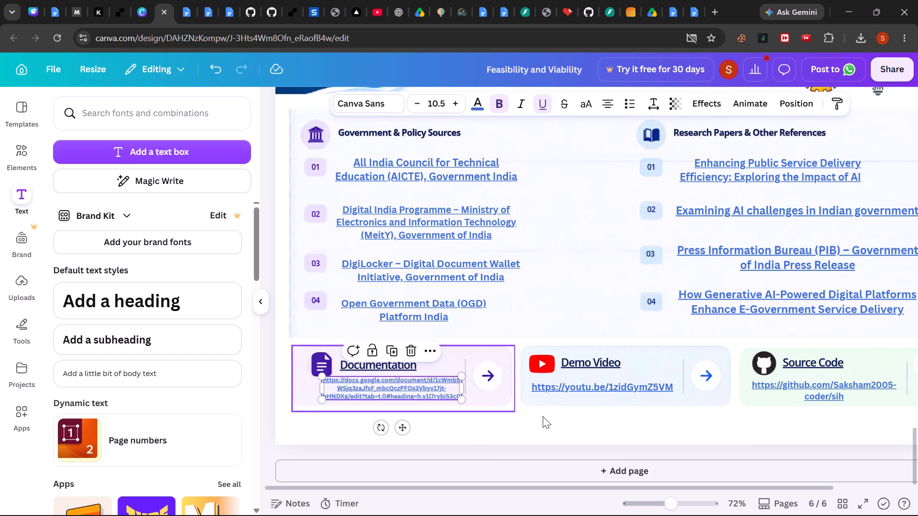
left_click(543, 416)
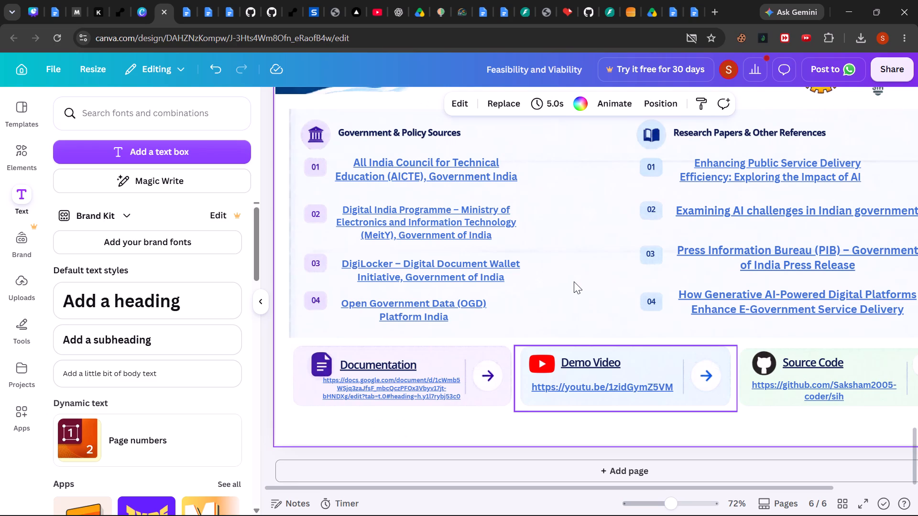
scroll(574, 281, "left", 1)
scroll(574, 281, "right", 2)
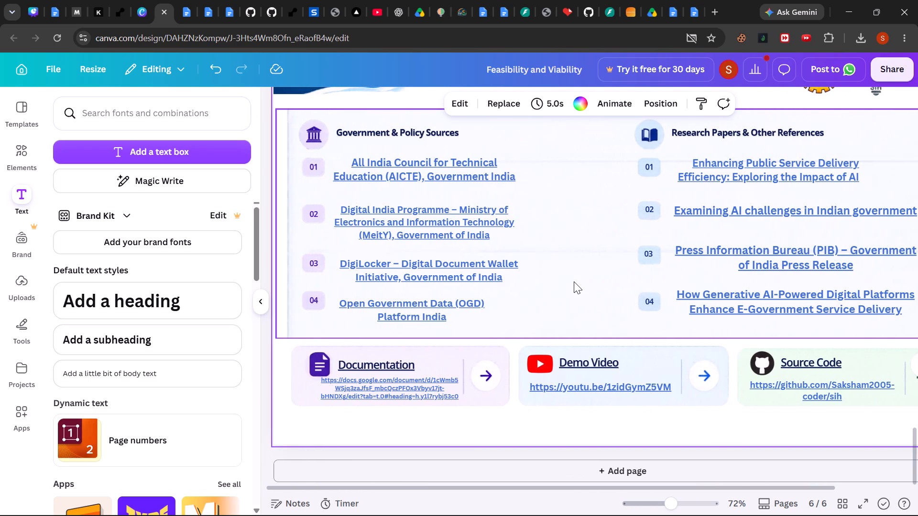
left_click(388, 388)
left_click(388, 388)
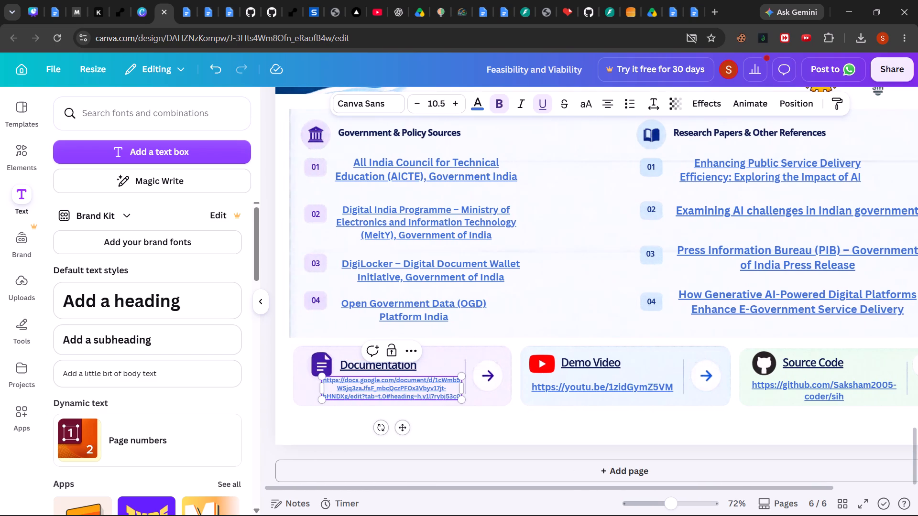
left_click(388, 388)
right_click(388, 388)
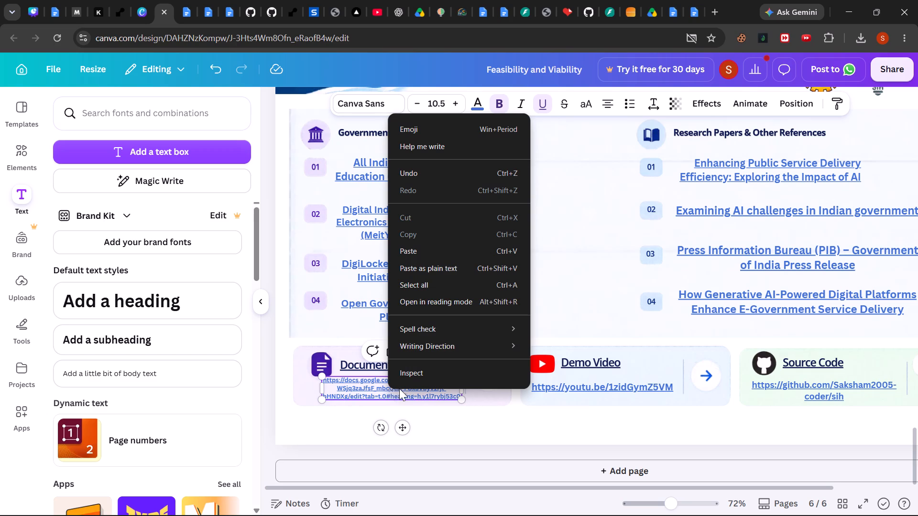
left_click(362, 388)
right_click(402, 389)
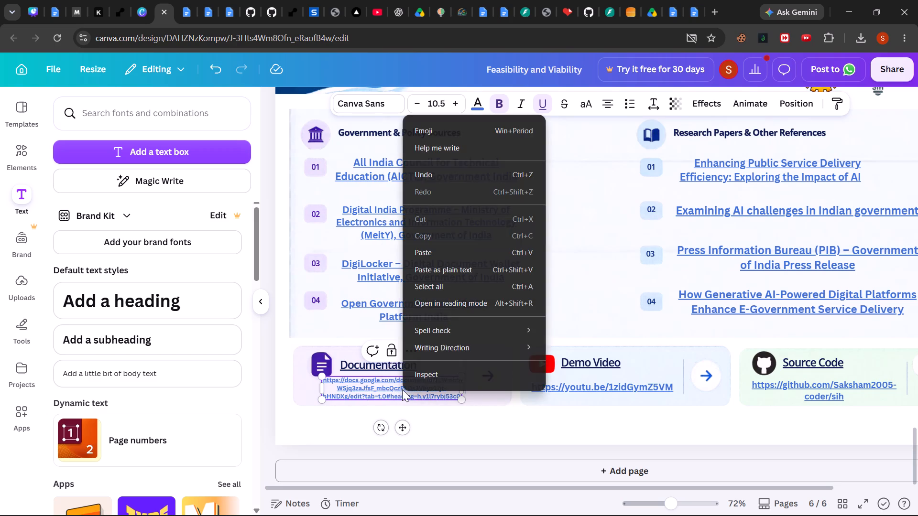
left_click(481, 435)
Add the dossier's copied Google Docs URL as a hyperlink on the Documentation card's URL text box and deselect it.
left_click(410, 384)
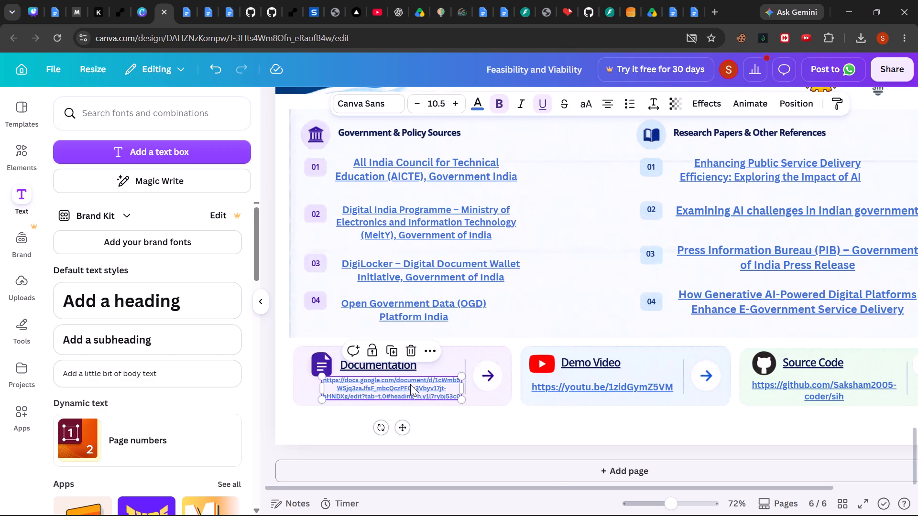
right_click(410, 384)
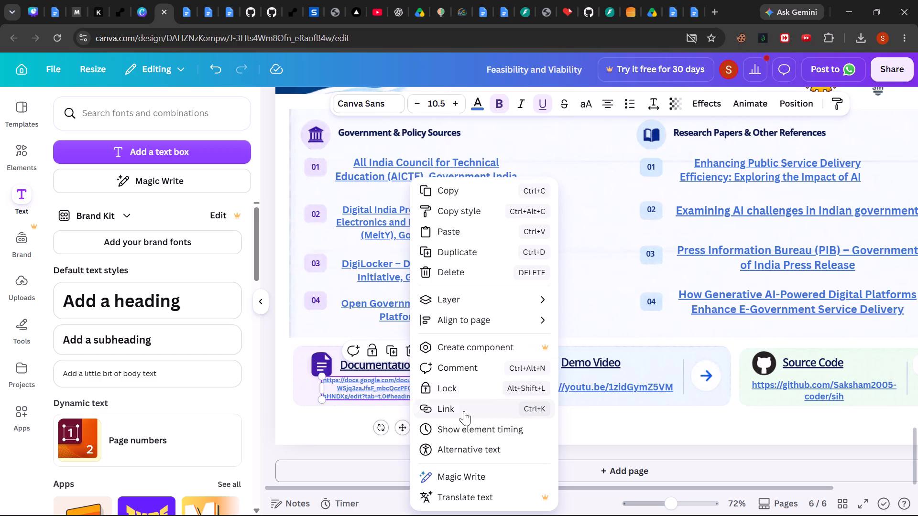
left_click(464, 411)
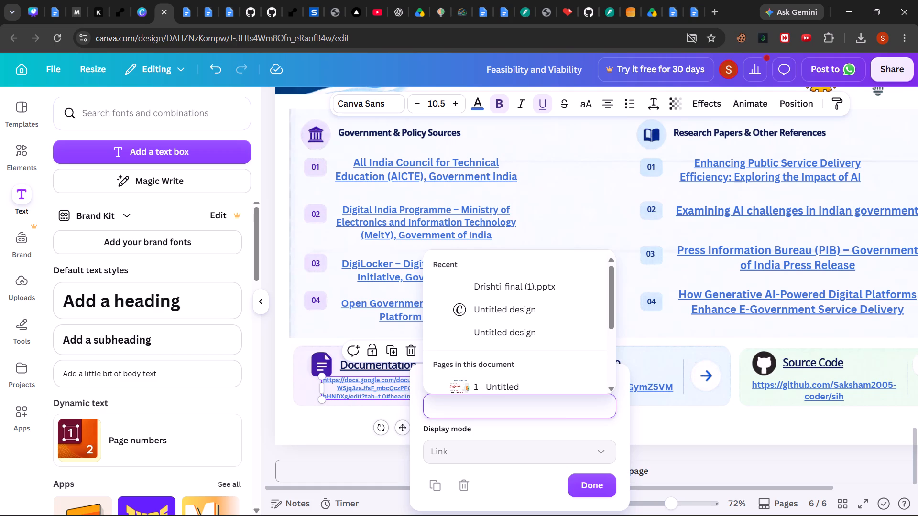
key("ctrl+v")
scroll(511, 410, "right", 5)
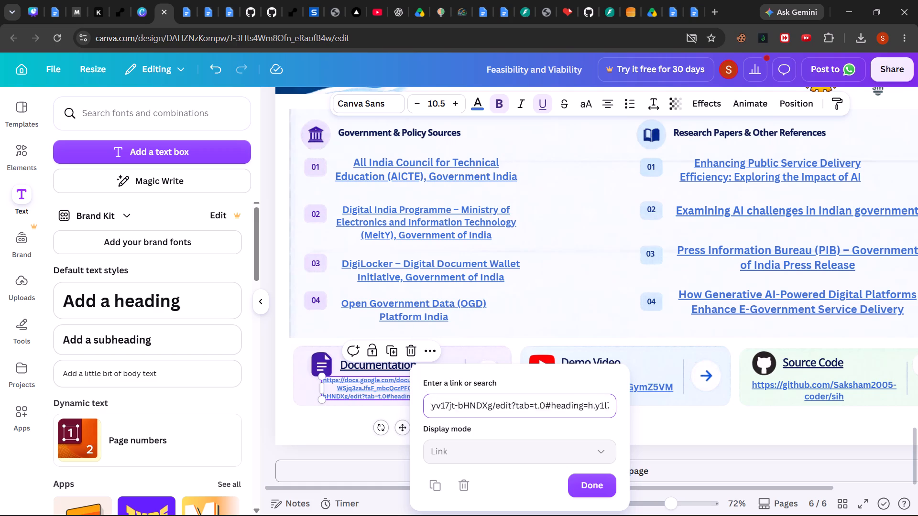
scroll(511, 410, "right", 1)
key("Return")
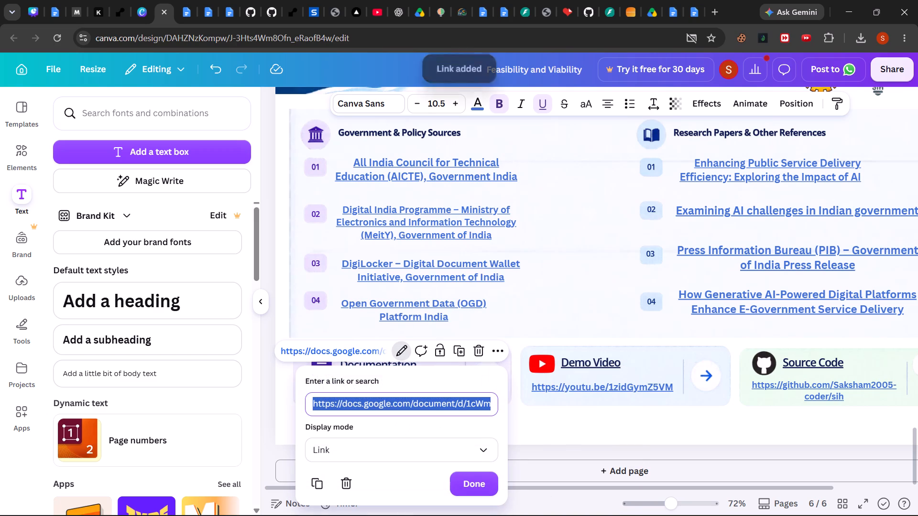
left_click(473, 488)
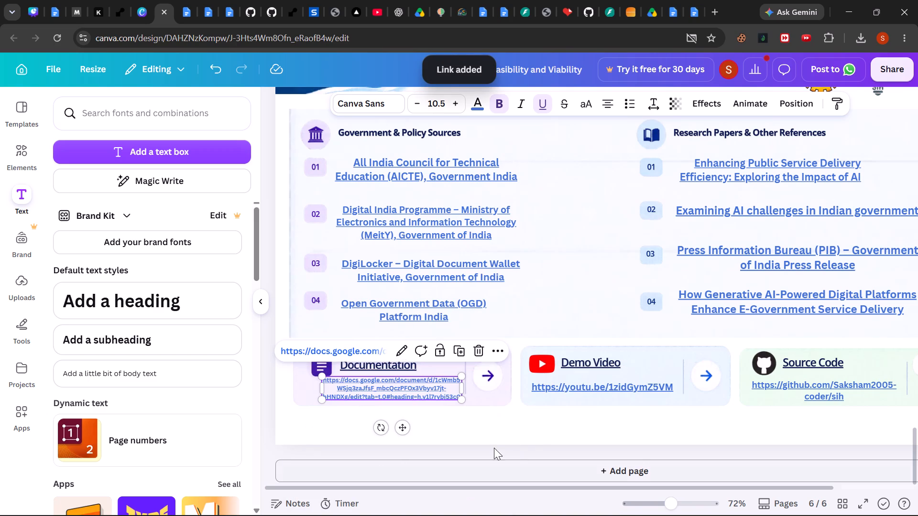
left_click(622, 234)
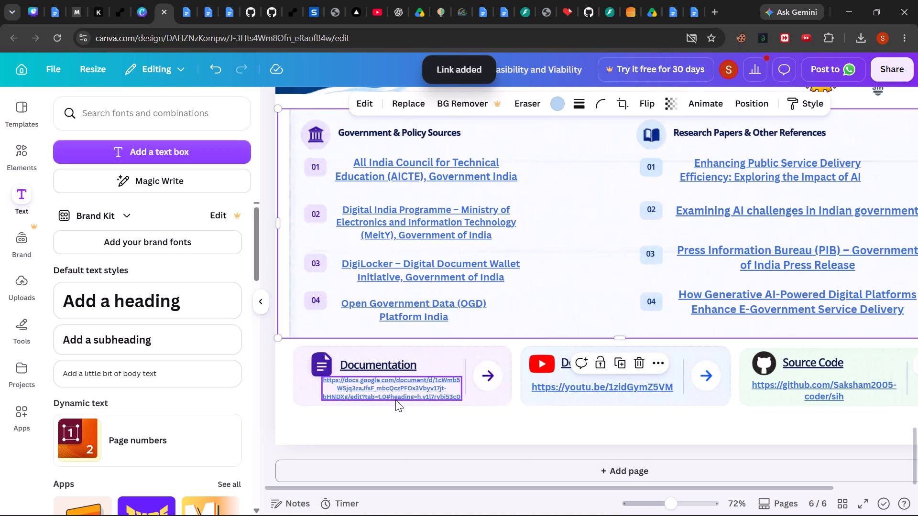
left_click(393, 390)
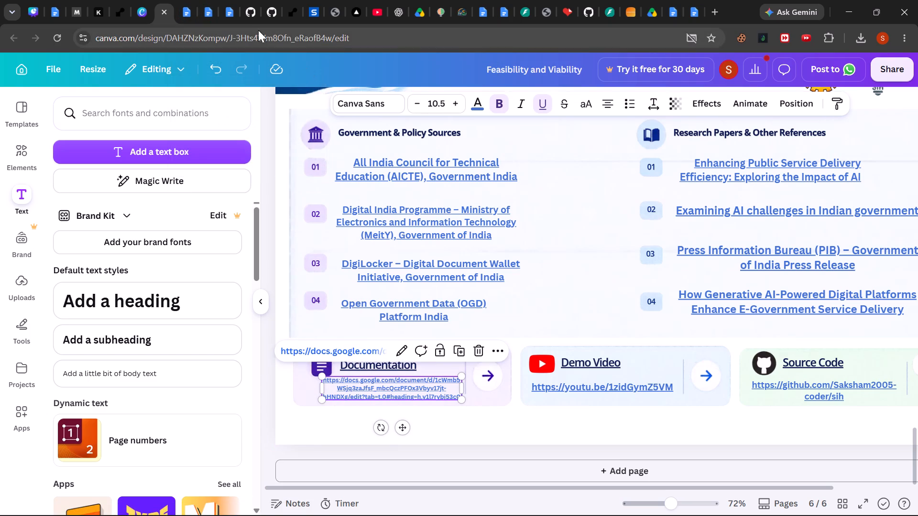
left_click(586, 268)
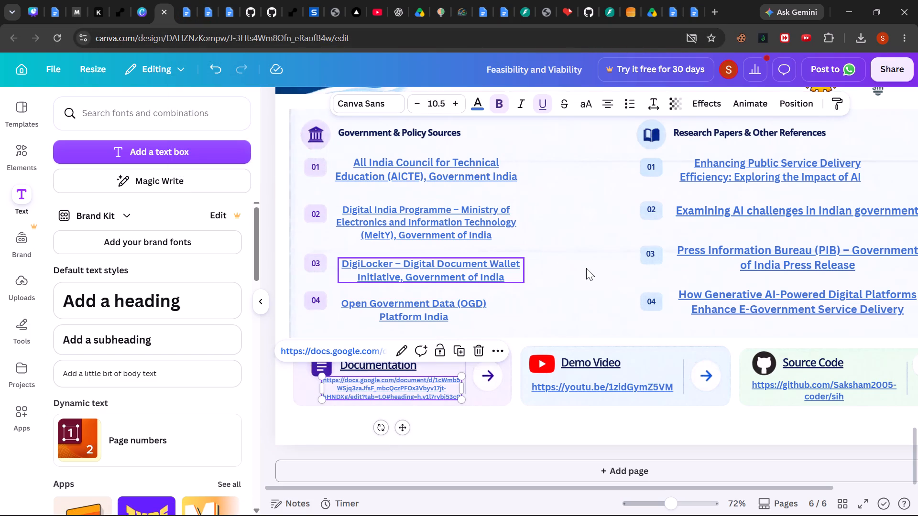
left_click(573, 424)
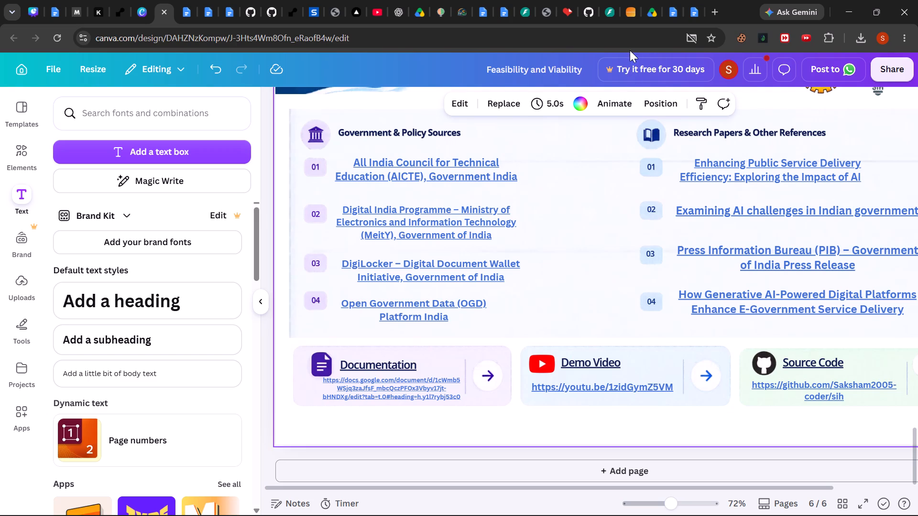
left_click(647, 11)
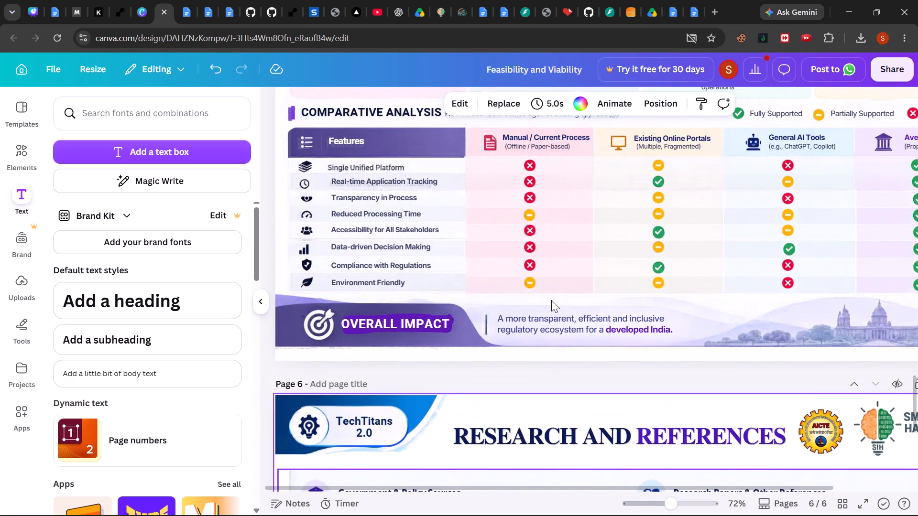
scroll(551, 300, "up", 4)
left_click(26, 210)
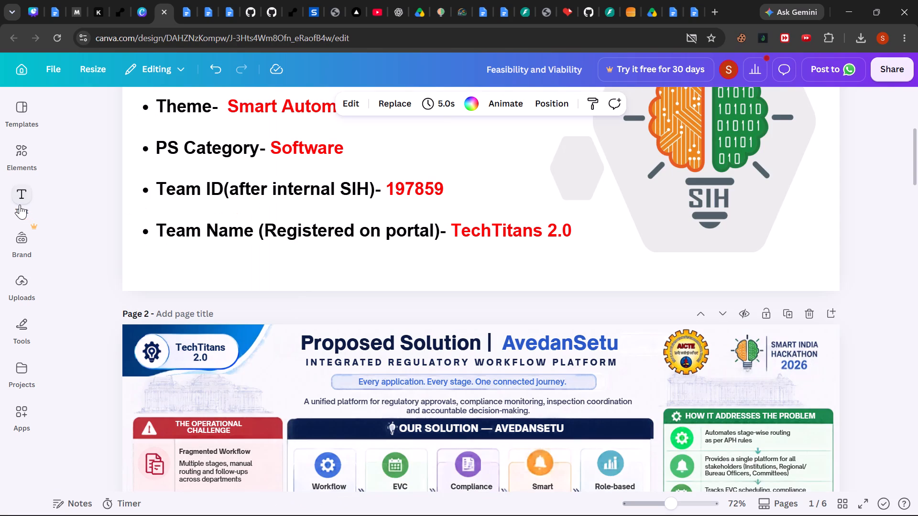
scroll(732, 275, "up", 7)
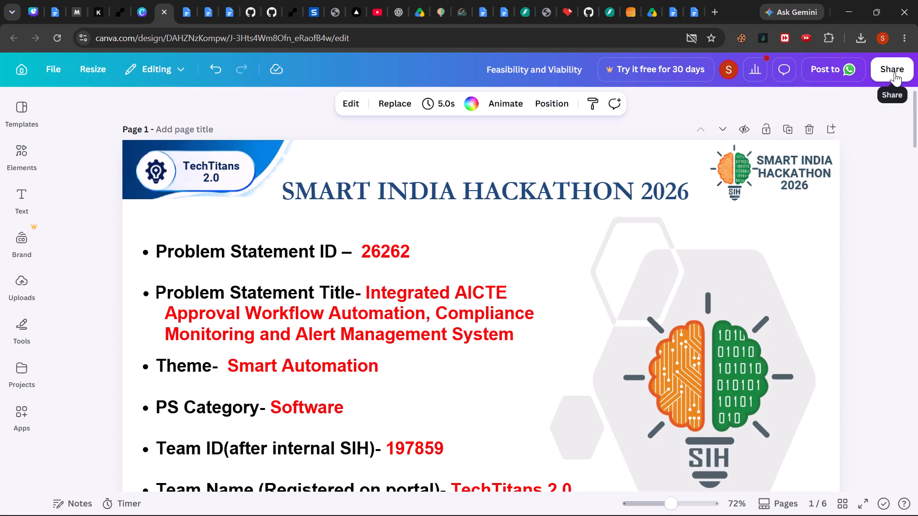
left_click(895, 72)
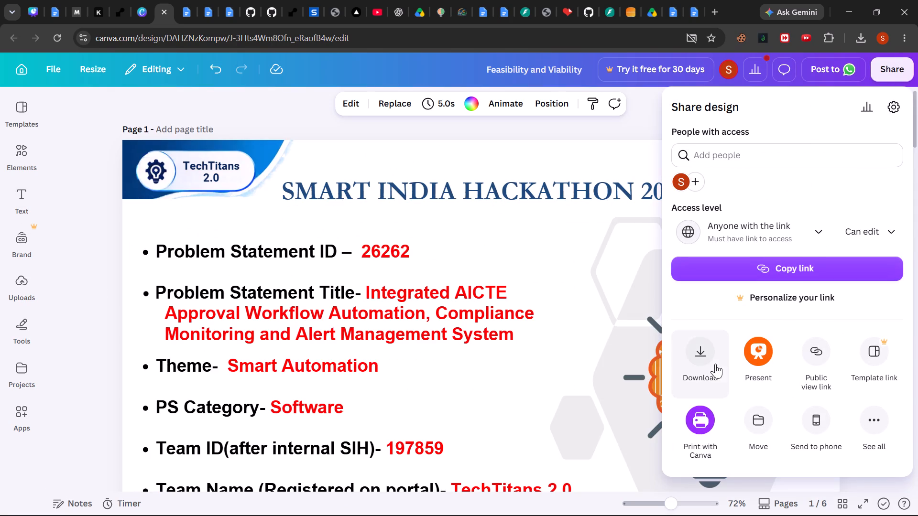
left_click(705, 355)
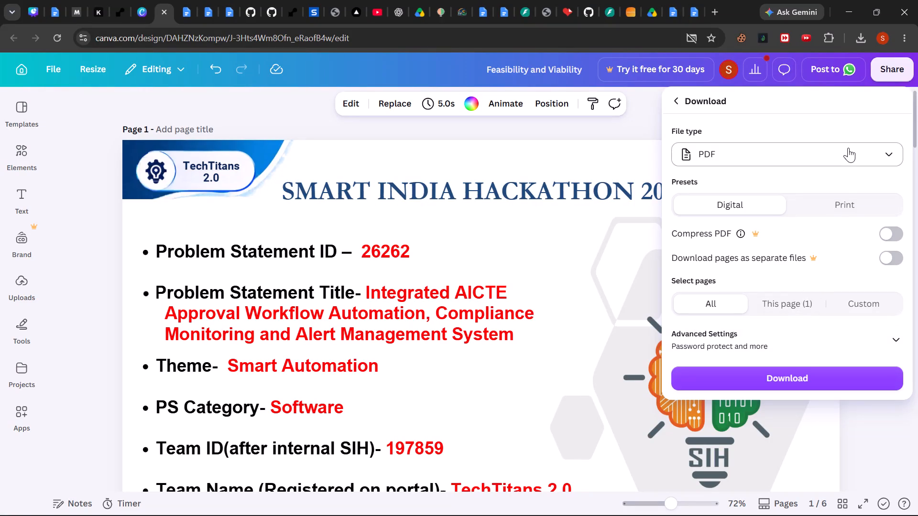
scroll(805, 350, "down", 2)
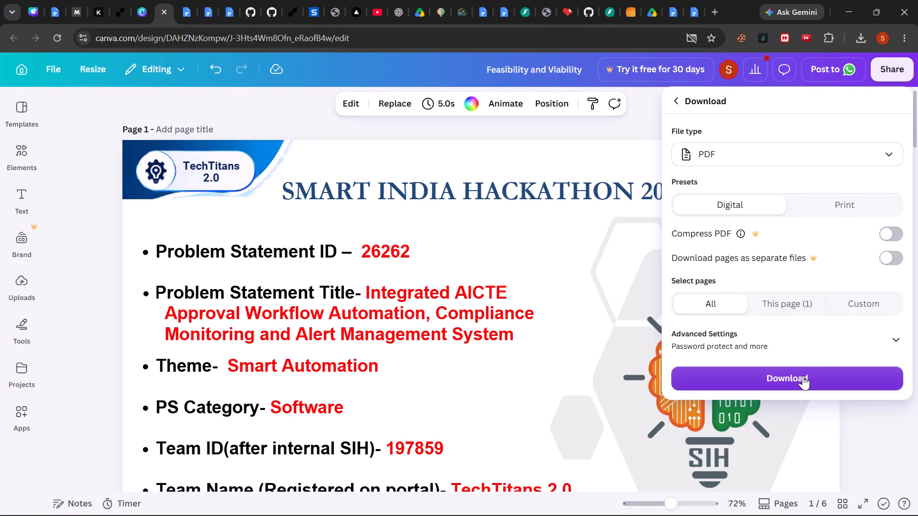
left_click(803, 376)
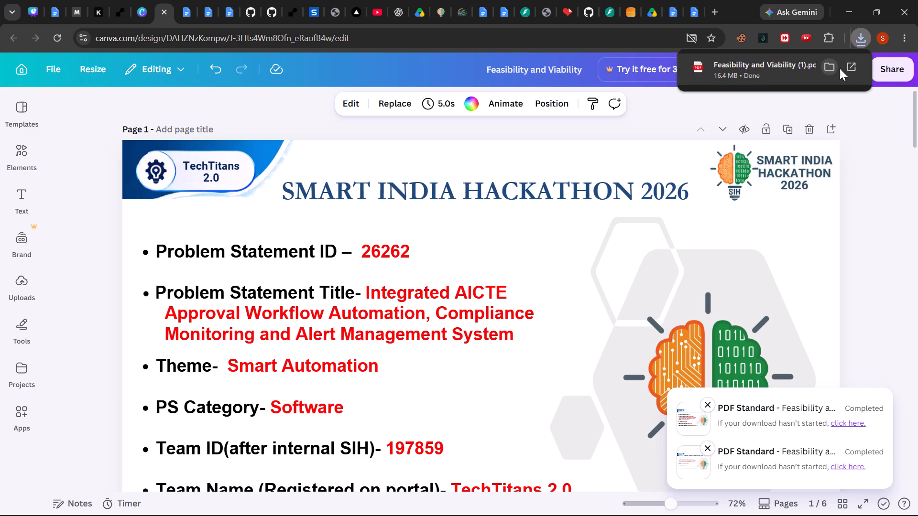
Open the downloaded Feasibility and Viability (1).pdf and review its pages through to Research and References on page 6.
left_click(848, 68)
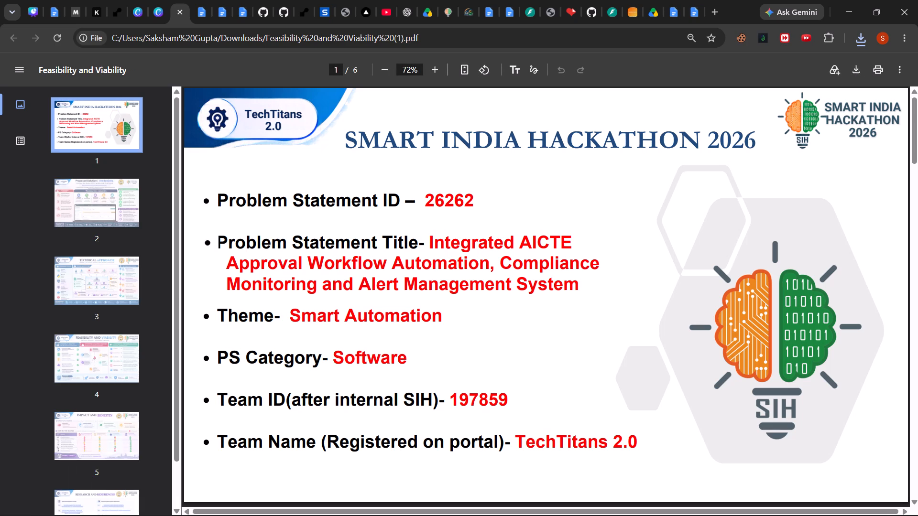
scroll(447, 199, "up", 3)
scroll(533, 435, "down", 6)
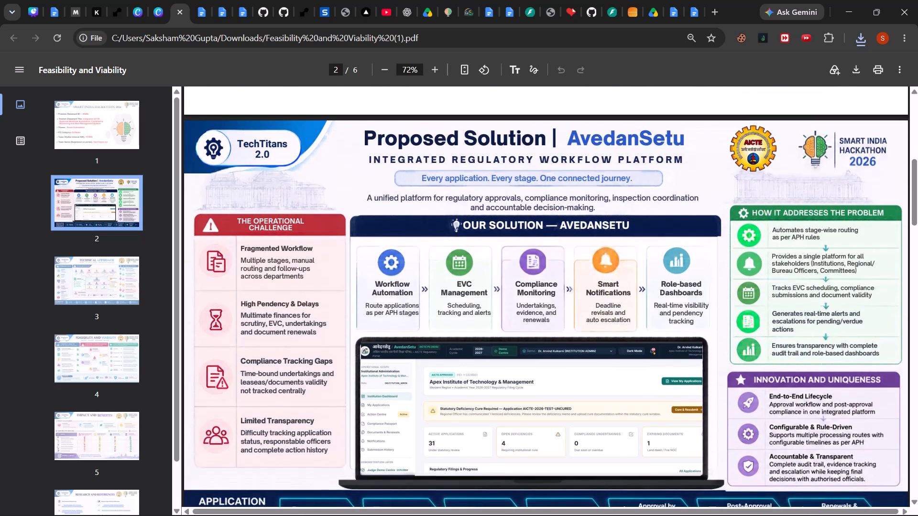
scroll(533, 435, "down", 16)
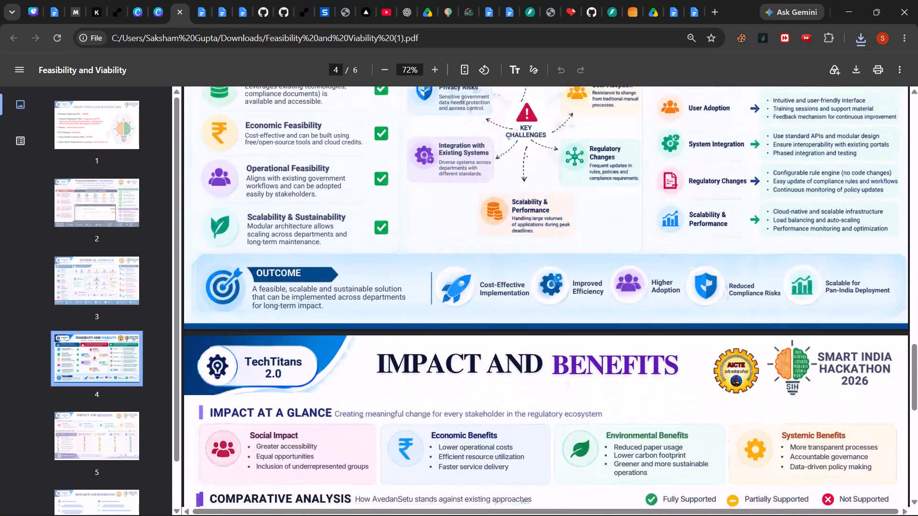
scroll(533, 435, "down", 2)
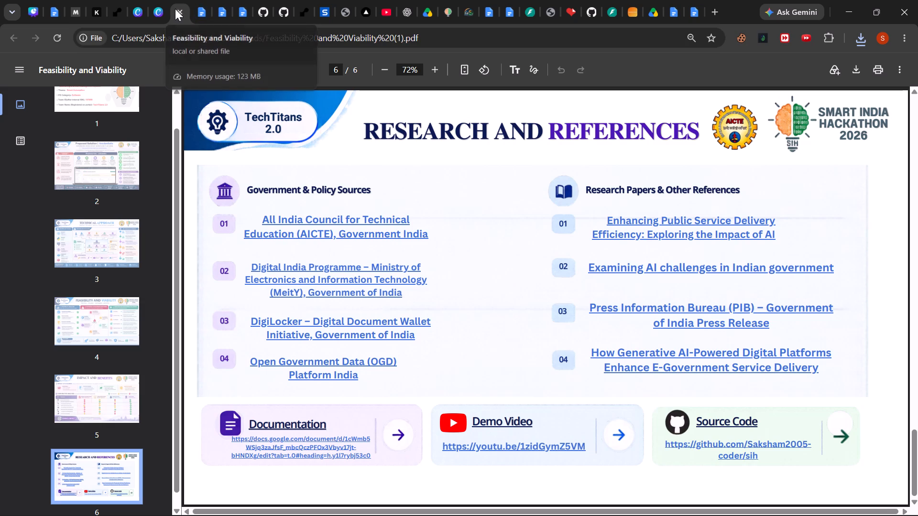
Move the downloaded PDF into its own maximized browser window, showing page 6.
left_click_drag(174, 15, 221, 150)
left_click(841, 150)
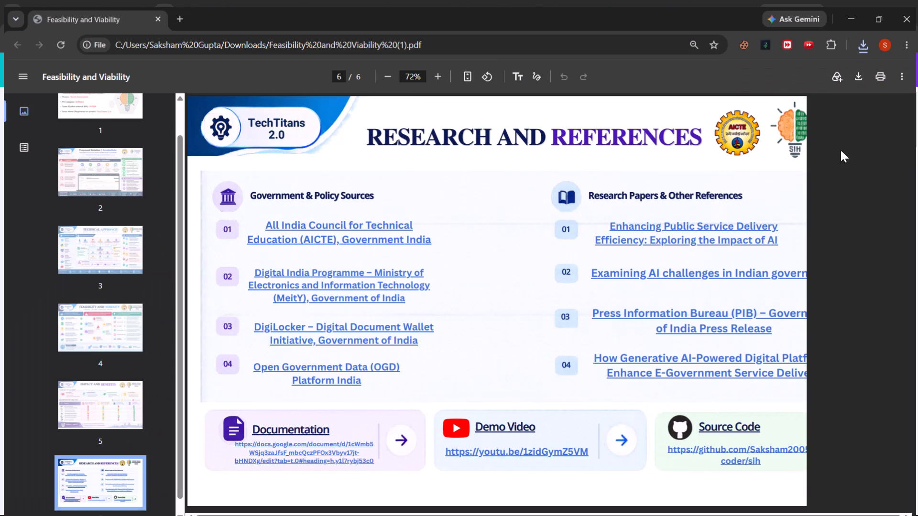
scroll(452, 293, "down", 4)
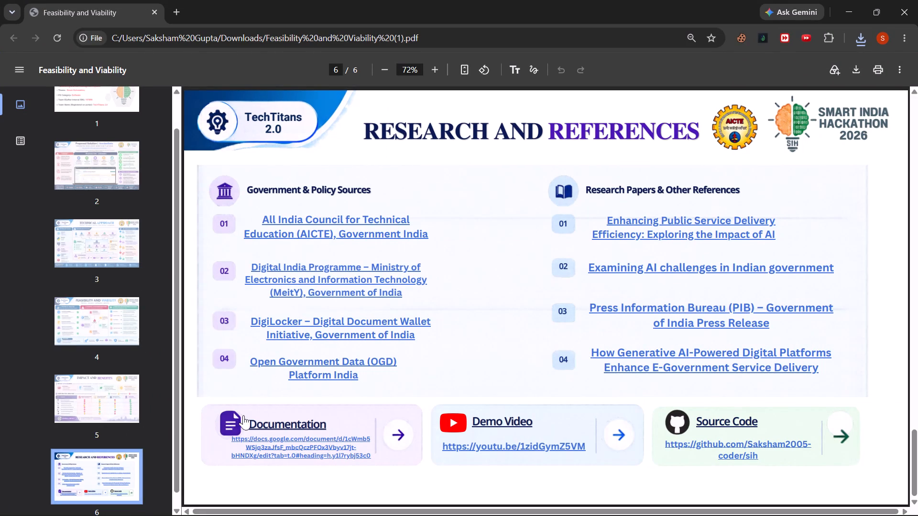
Test the Documentation card's icon link on page 6, look over the start of the dossier, and return to the PDF.
left_click(228, 425)
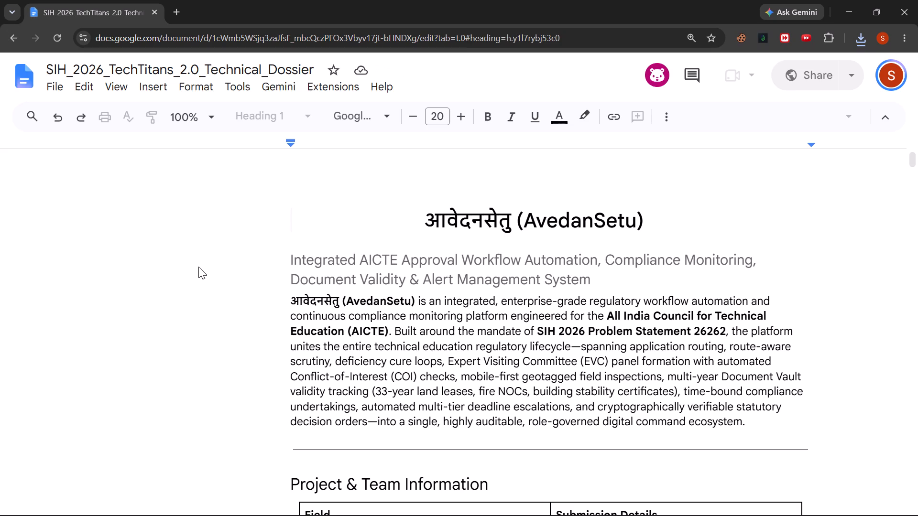
scroll(598, 317, "down", 5)
scroll(598, 317, "up", 6)
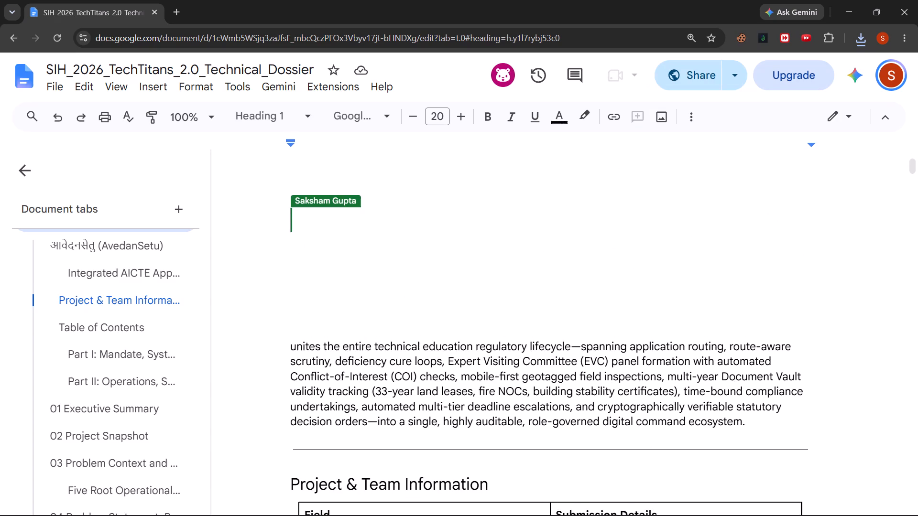
scroll(598, 317, "up", 3)
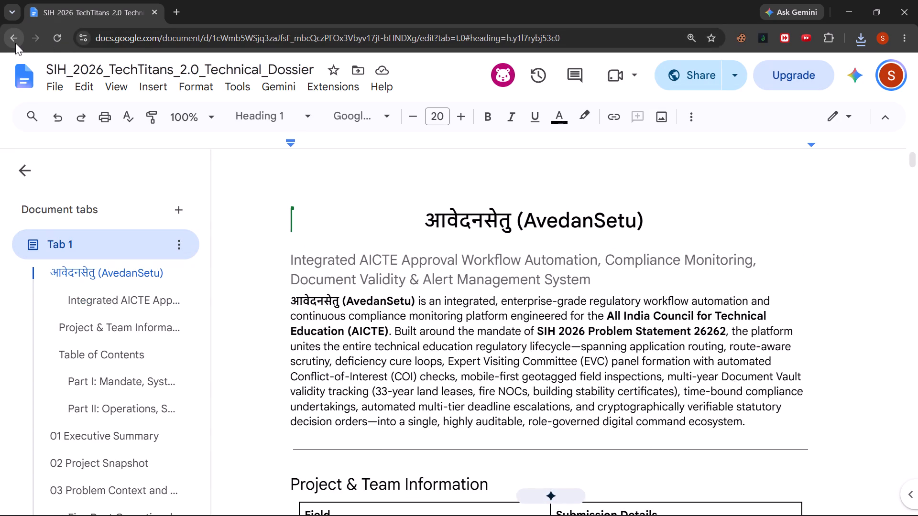
left_click(15, 43)
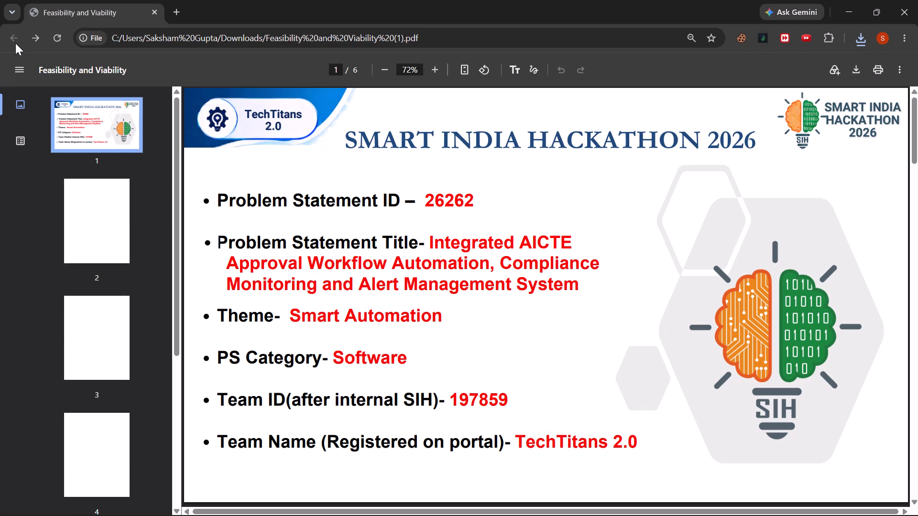
Test the Documentation title link on page 6 and return from the dossier to the PDF.
scroll(440, 371, "down", 19)
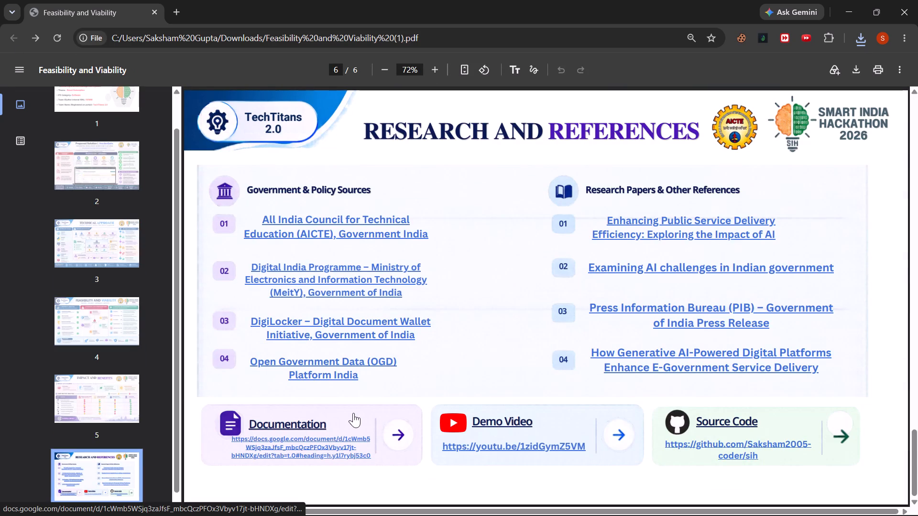
right_click(303, 423)
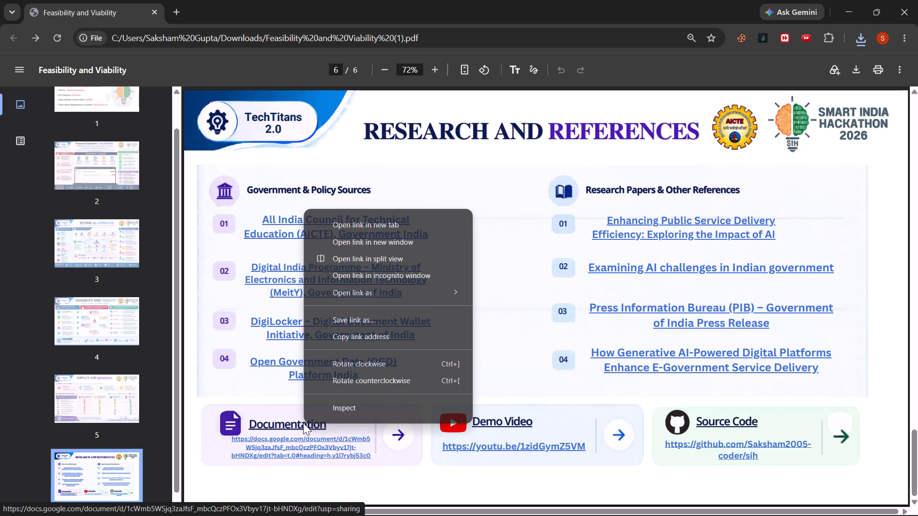
left_click(291, 425)
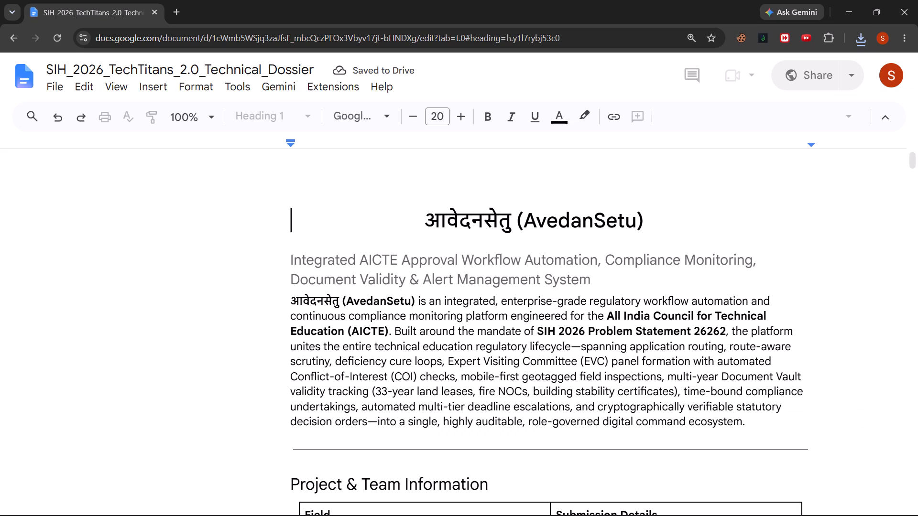
left_click(12, 49)
left_click(12, 44)
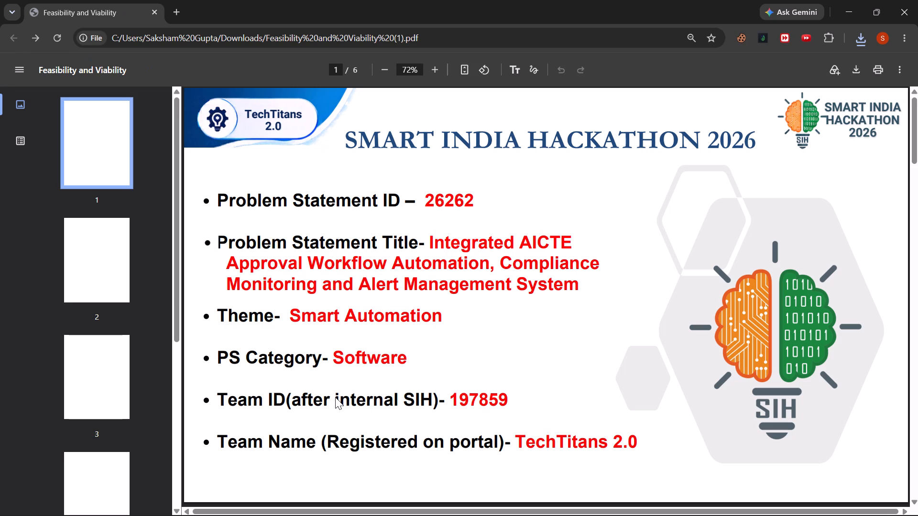
Test the written Google Docs URL on page 6's Documentation card and return to the PDF.
scroll(351, 473, "down", 17)
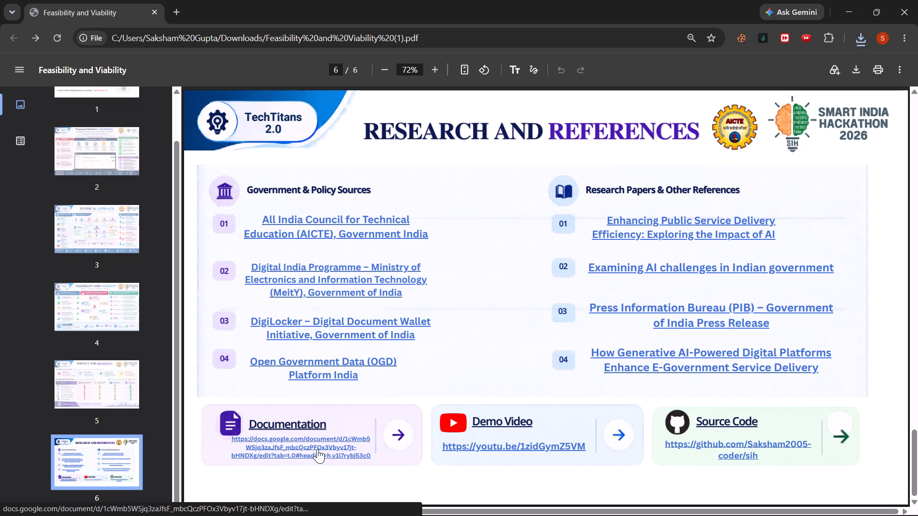
left_click(317, 449)
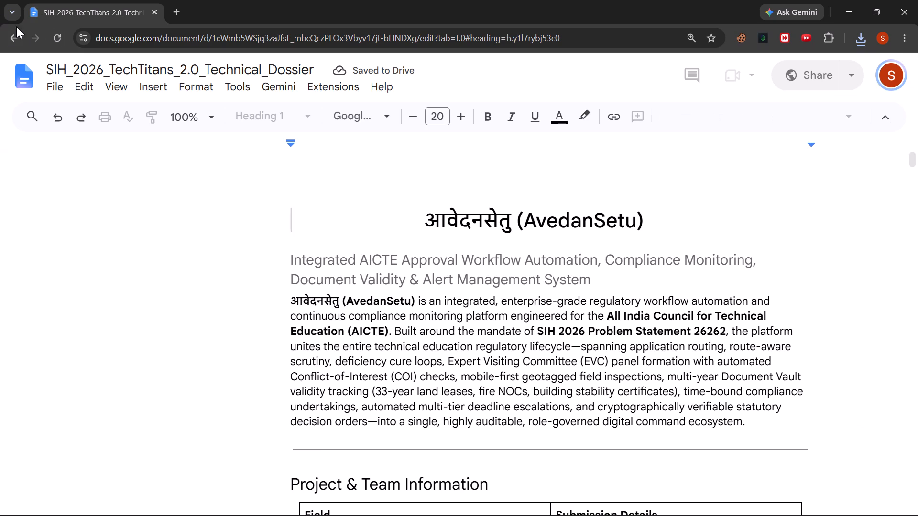
left_click(19, 39)
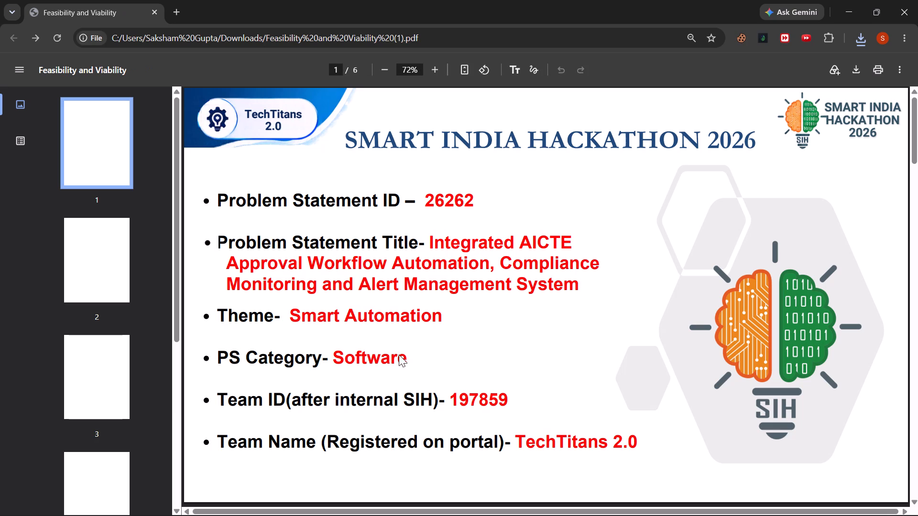
Test the Documentation card's link near its arrow and beside its title, returning to the PDF each time.
scroll(414, 393, "down", 20)
scroll(414, 393, "down", 2)
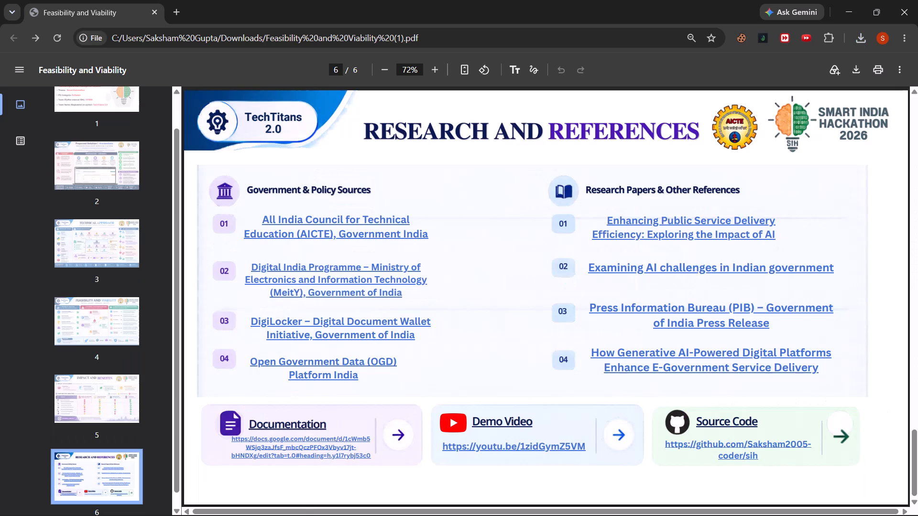
left_click(399, 447)
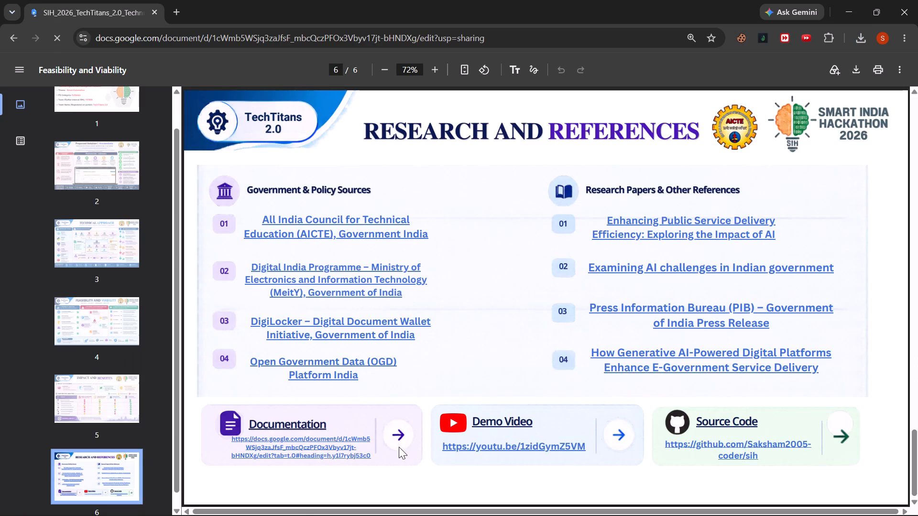
left_click(15, 35)
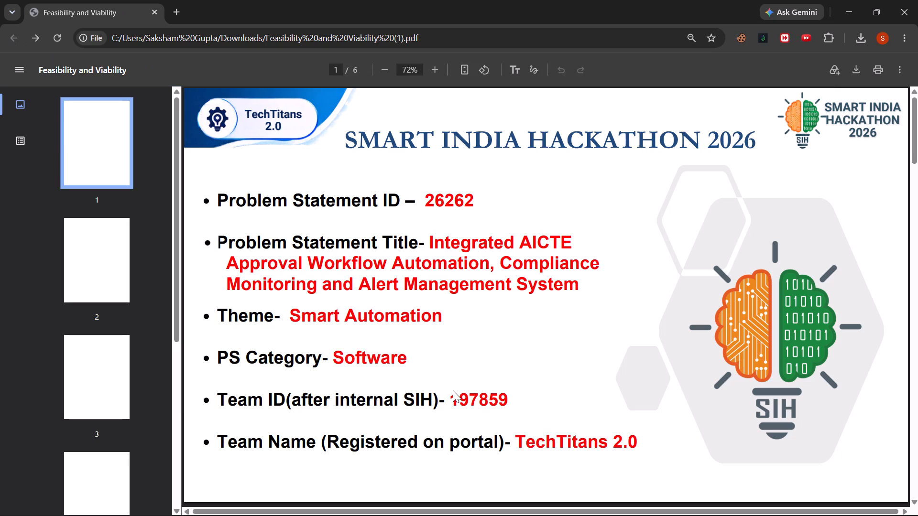
scroll(453, 390, "down", 20)
scroll(453, 390, "down", 9)
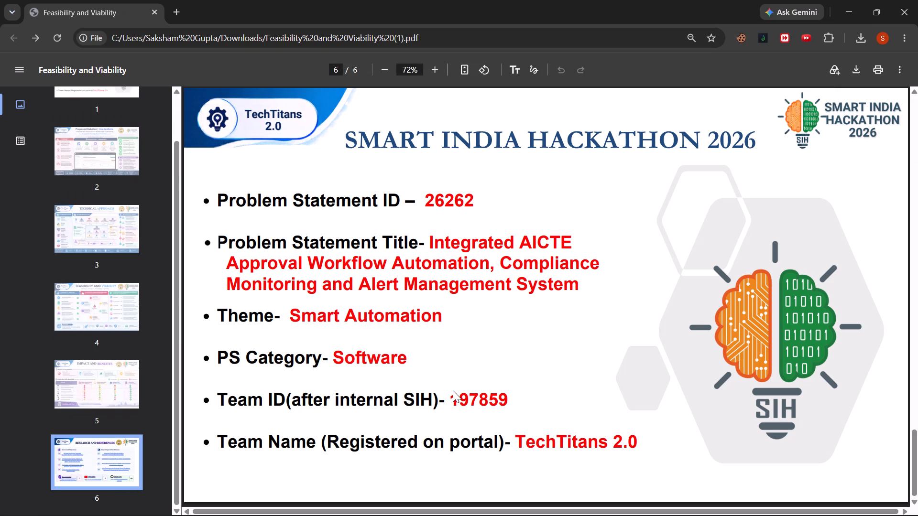
left_click(339, 413)
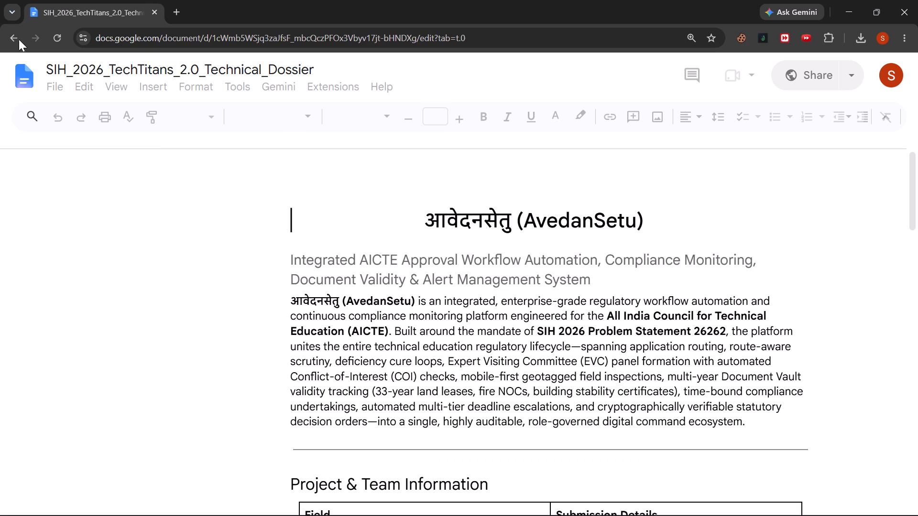
left_click(15, 37)
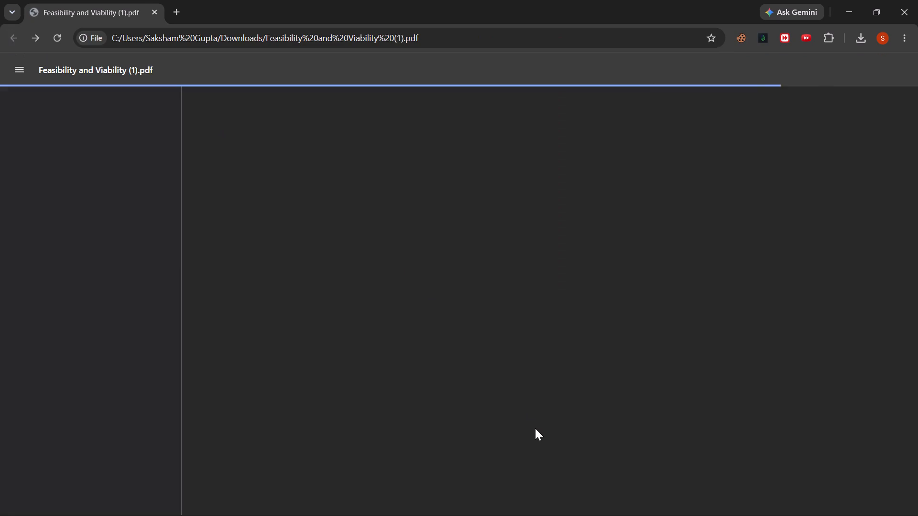
Test the Demo Video title link on page 6, pause the YouTube video, look over its page, and return to the PDF.
scroll(66, 429, "down", 6)
left_click(98, 450)
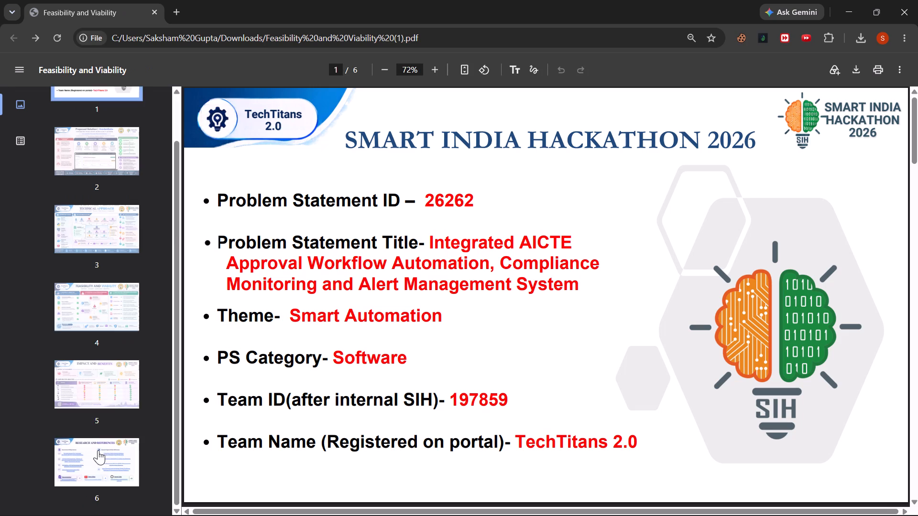
left_click(511, 426)
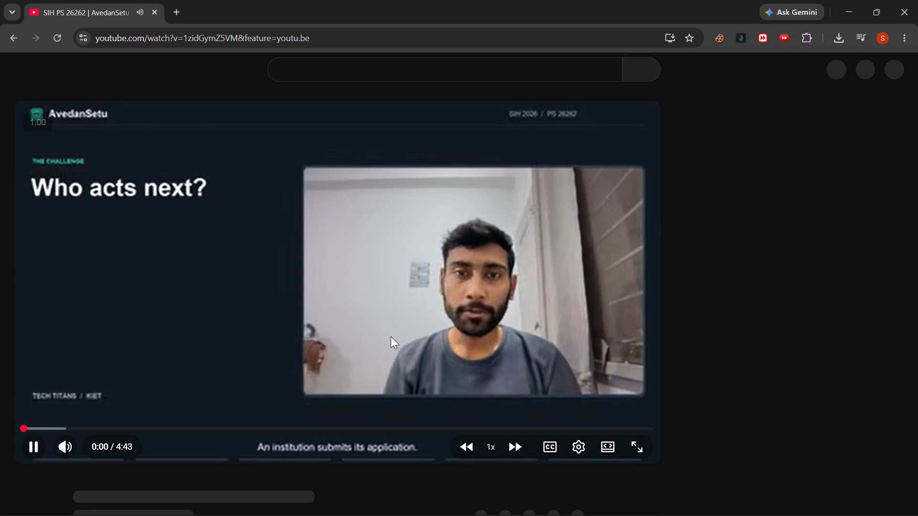
left_click(391, 336)
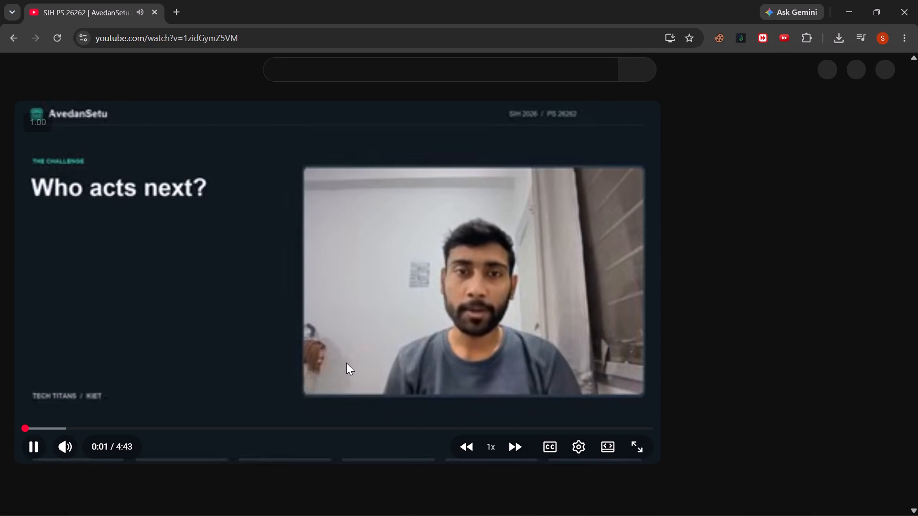
left_click(346, 363)
scroll(328, 355, "down", 5)
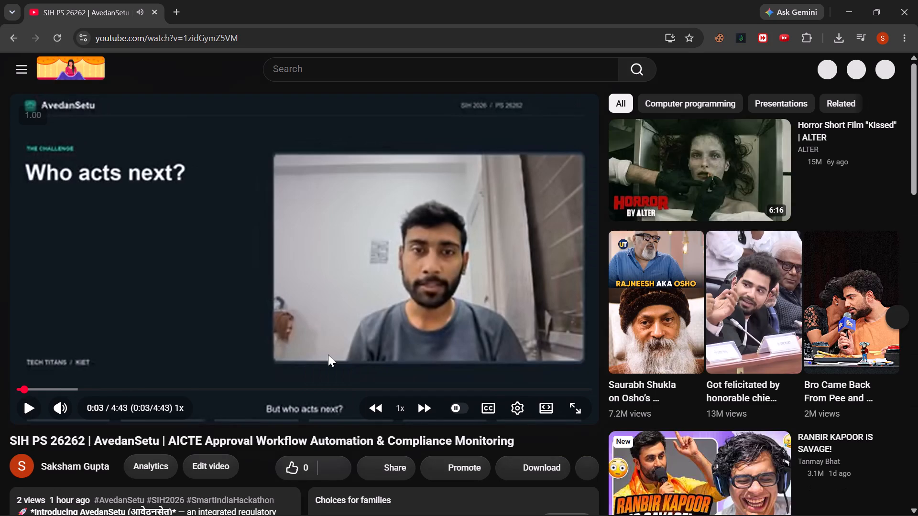
scroll(358, 333, "up", 4)
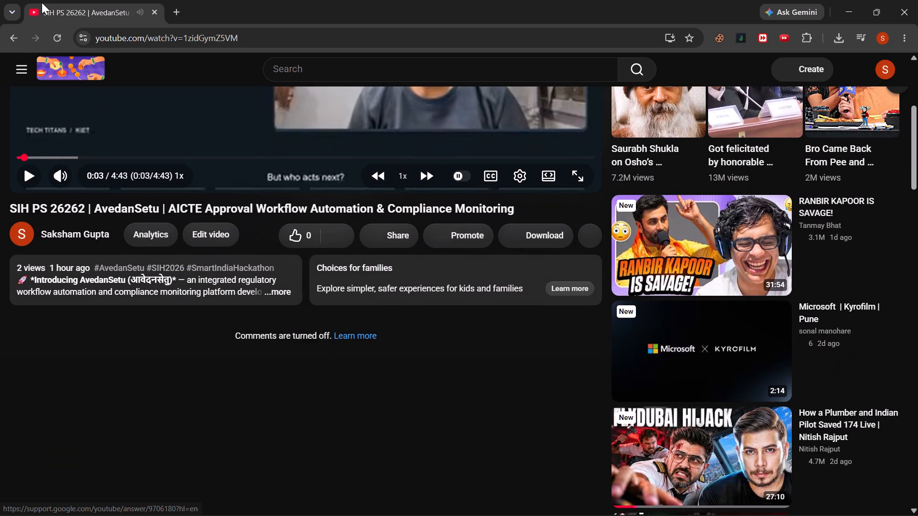
left_click(14, 39)
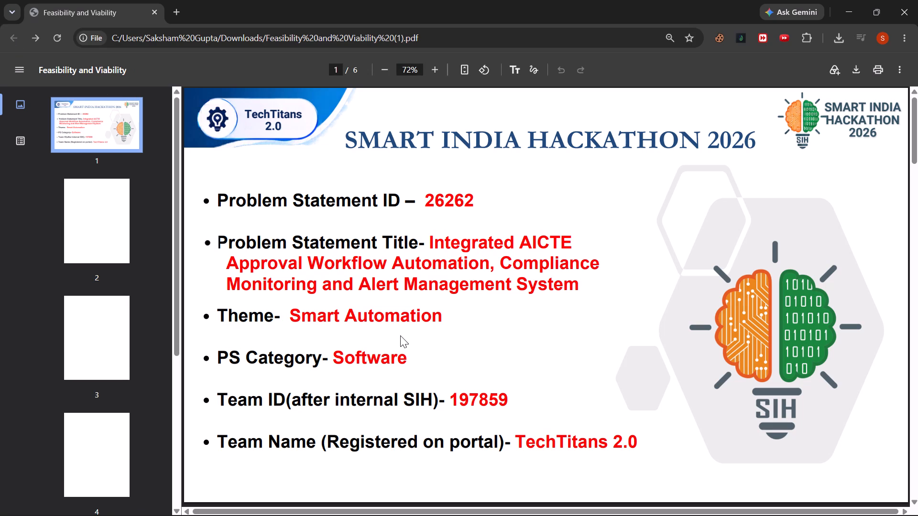
Test the GitHub URL on page 6's Source Code card by opening the sih repository.
scroll(400, 335, "down", 16)
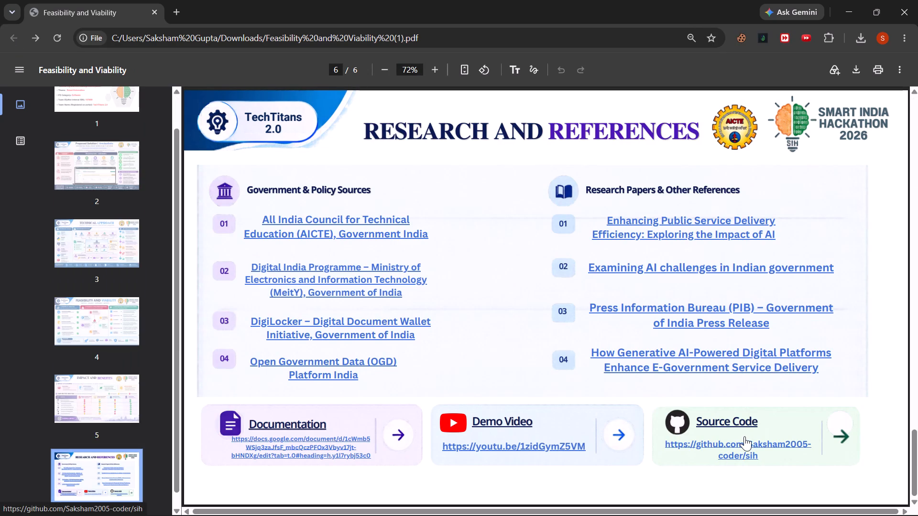
left_click(730, 446)
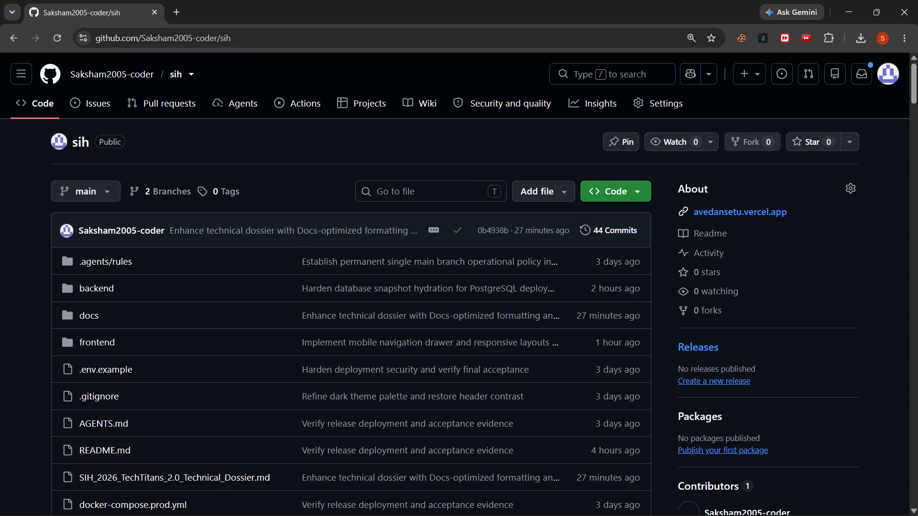
Return from the sih repository to the PDF and look through its pages 2 to 6, ending on Research and References.
left_click(15, 42)
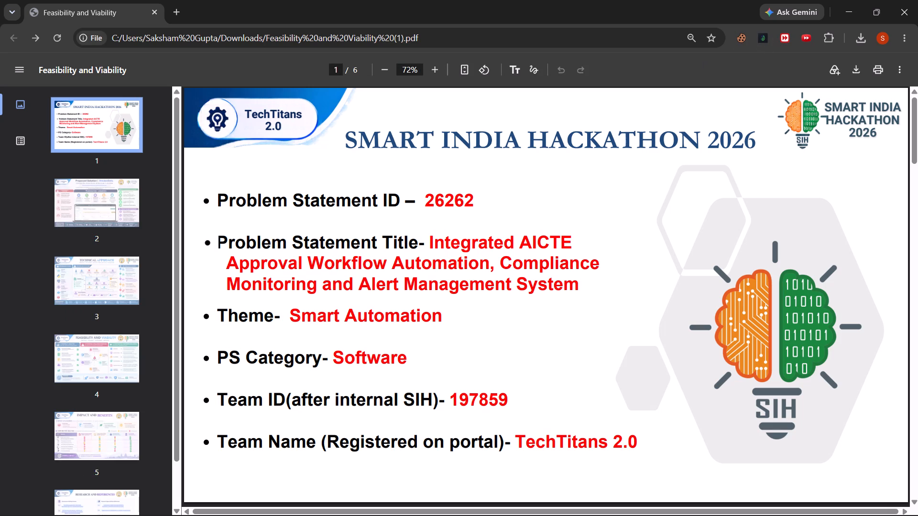
left_click(112, 208)
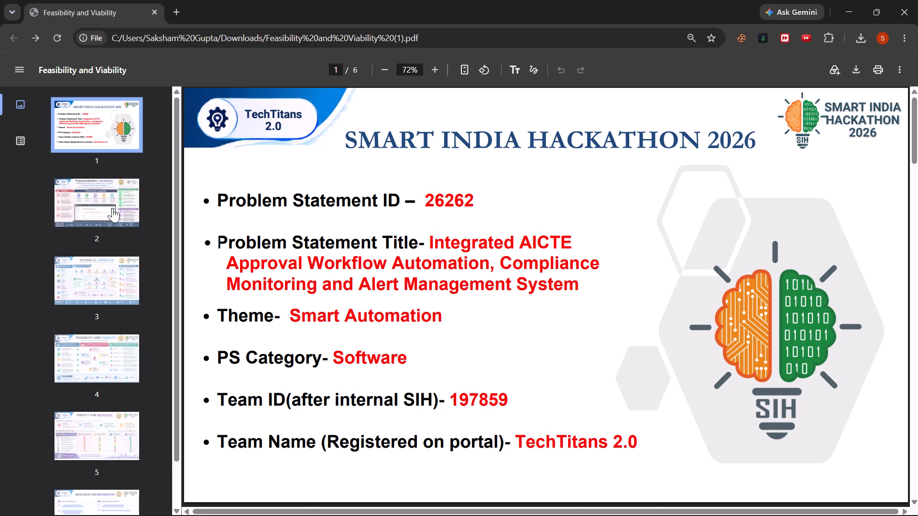
left_click(102, 269)
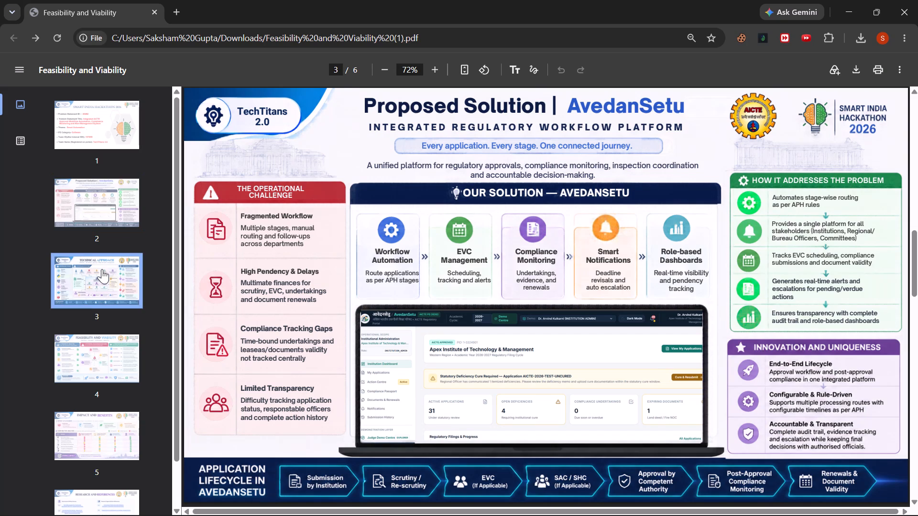
left_click(92, 343)
left_click(95, 427)
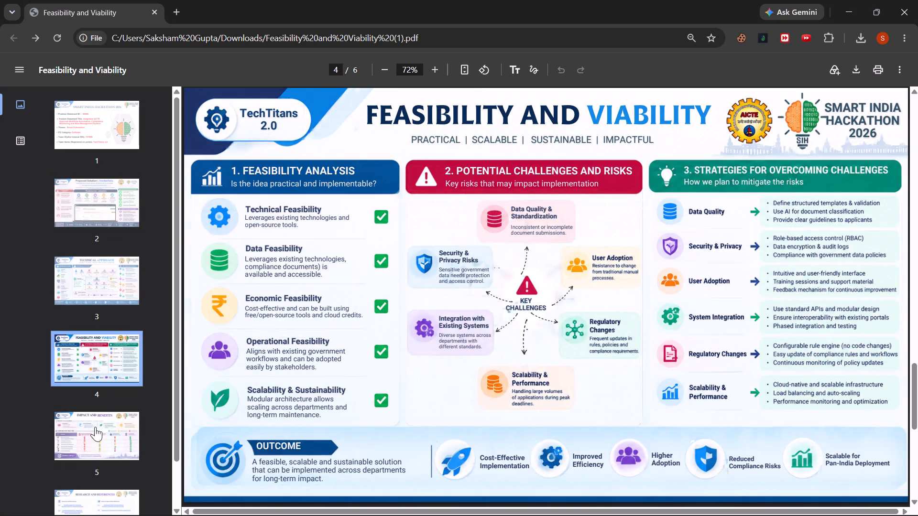
scroll(95, 427, "down", 3)
left_click(99, 451)
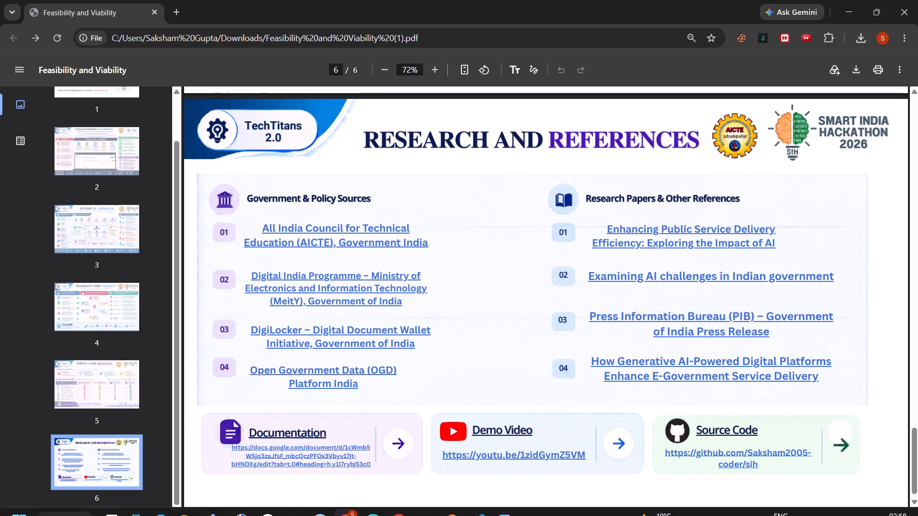
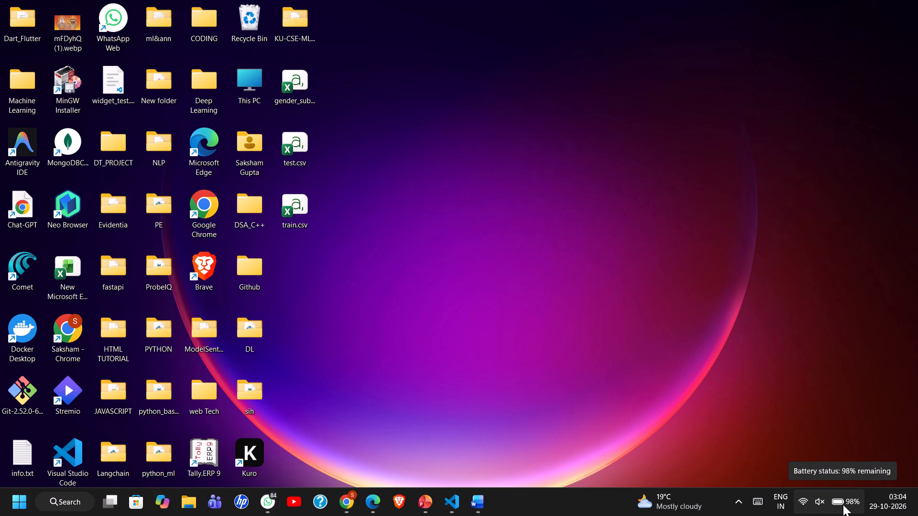
left_click(21, 504)
left_click(348, 464)
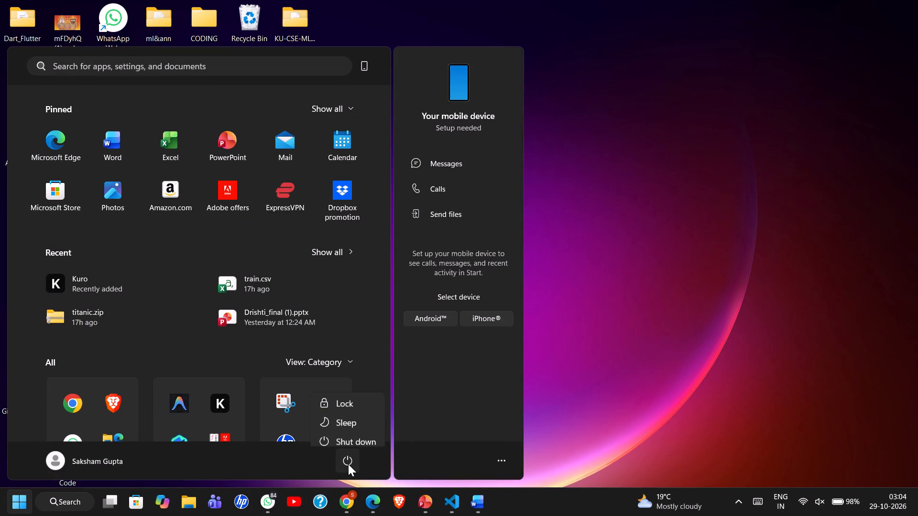